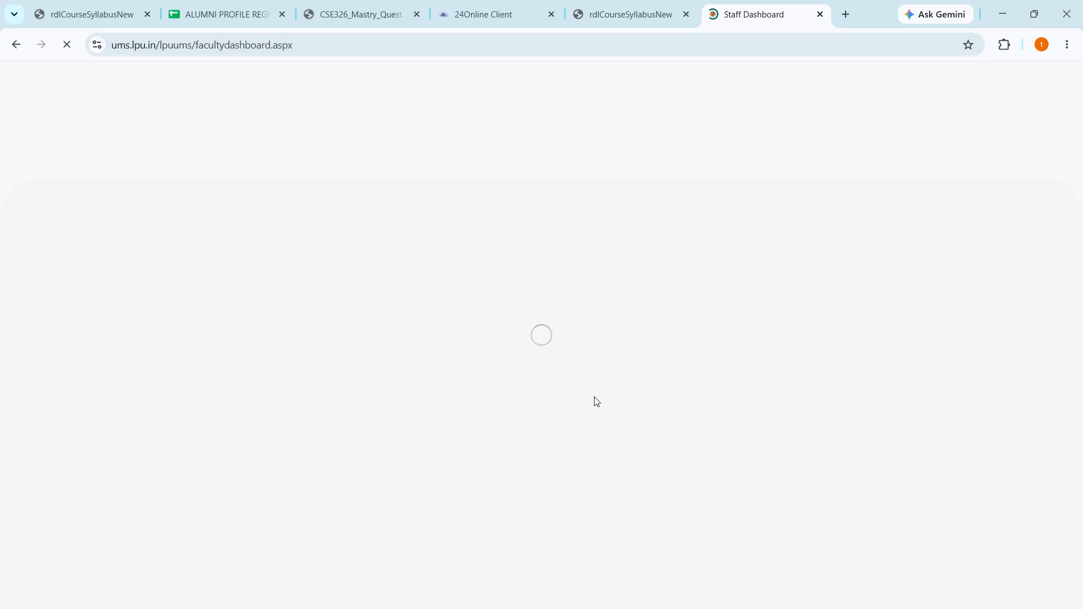
# Examine the staff dashboard's administrative tasks, task priorities, attendance and announcements sections.
pyautogui.scroll(-1, 750, 416)
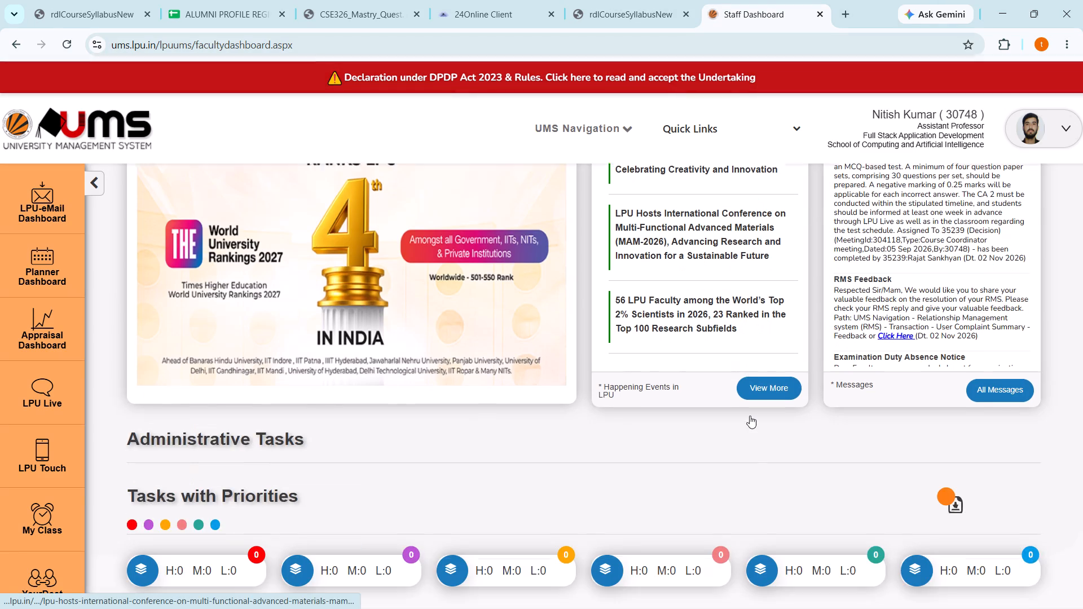
pyautogui.scroll(-5, 750, 416)
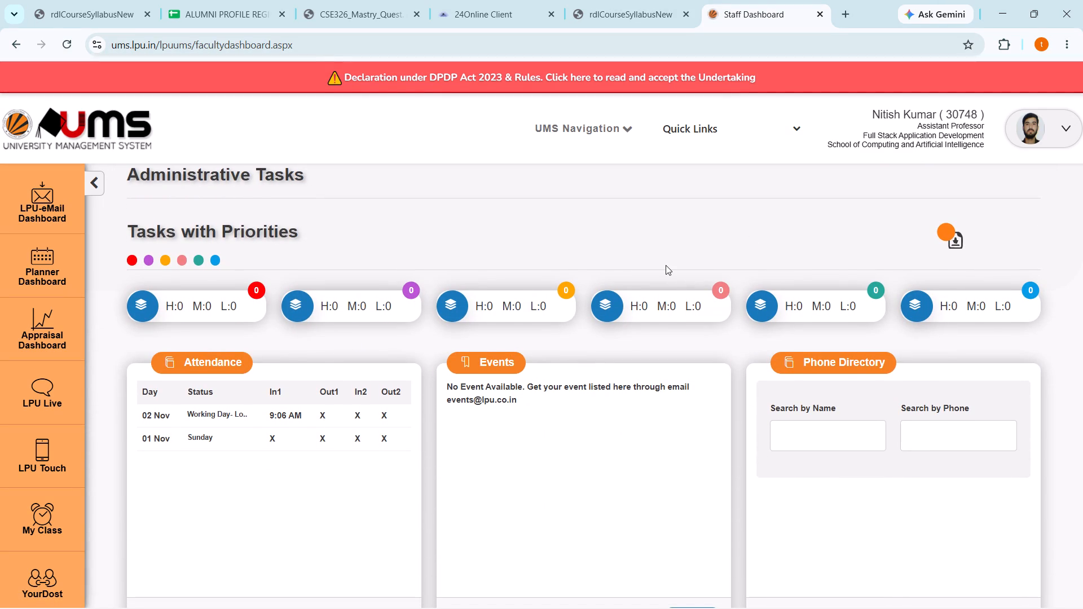
pyautogui.scroll(-4, 666, 265)
pyautogui.scroll(3, 666, 265)
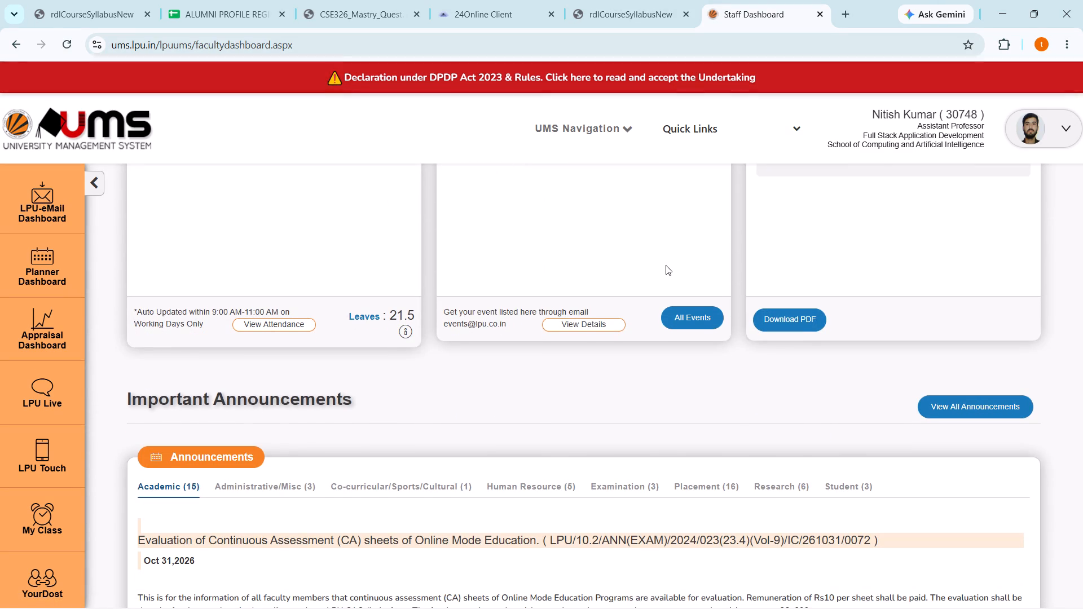
pyautogui.scroll(3, 666, 265)
pyautogui.click(589, 397)
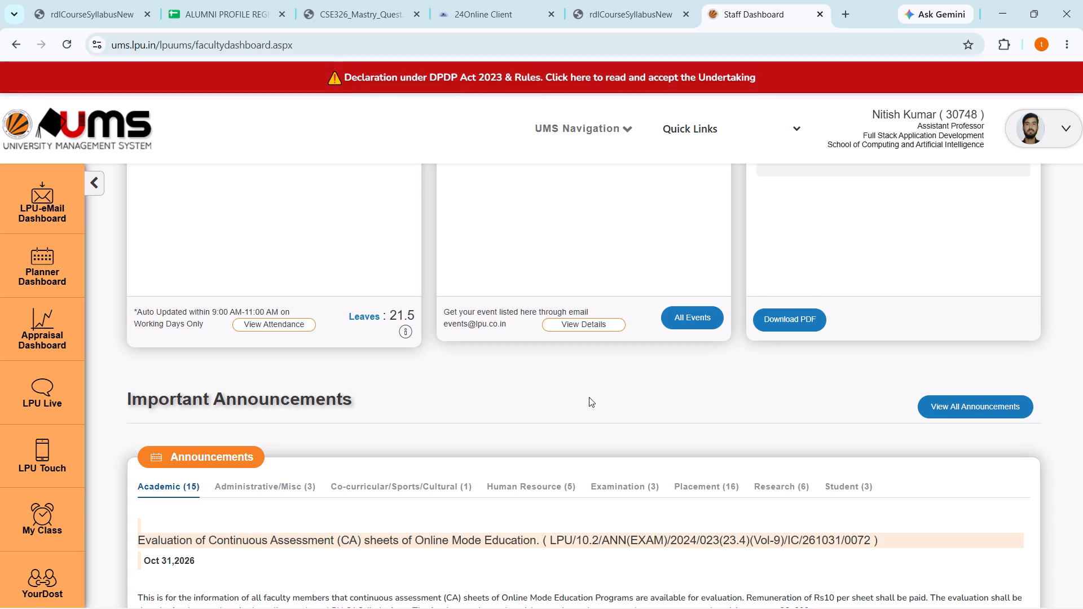
pyautogui.scroll(3, 589, 397)
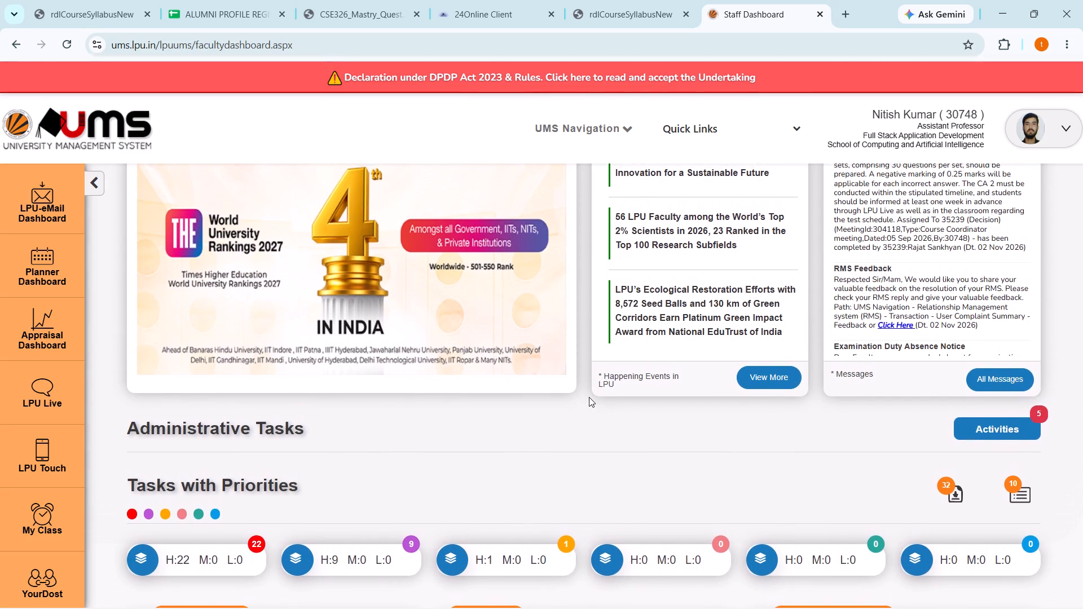
# Open the Attendance/Leave Related Pendency item from the administrative tasks and examine the pending leave record.
pyautogui.scroll(-4, 589, 397)
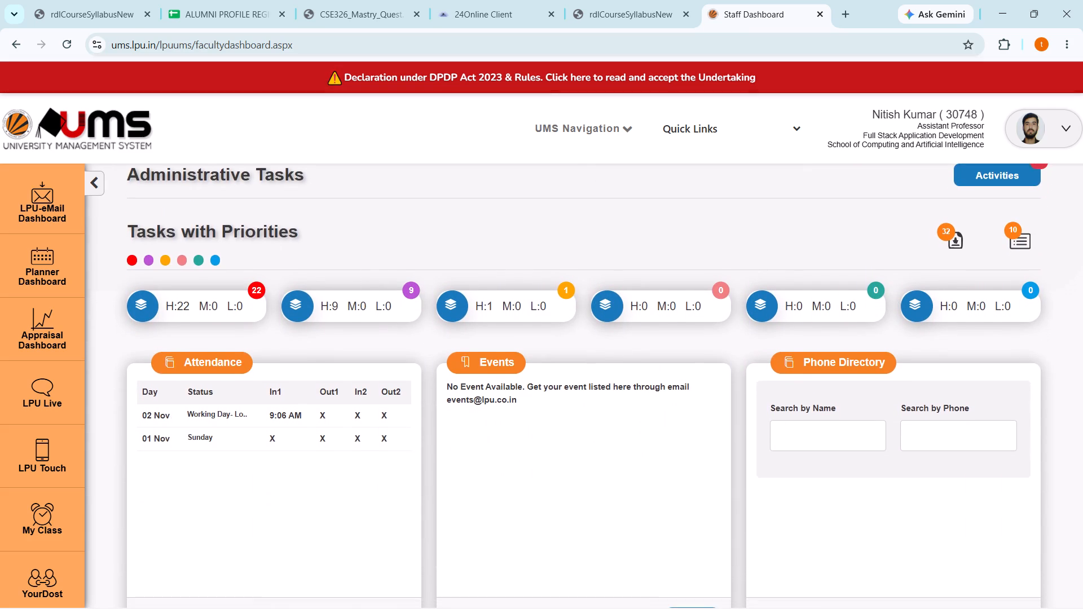
pyautogui.scroll(-2, 589, 397)
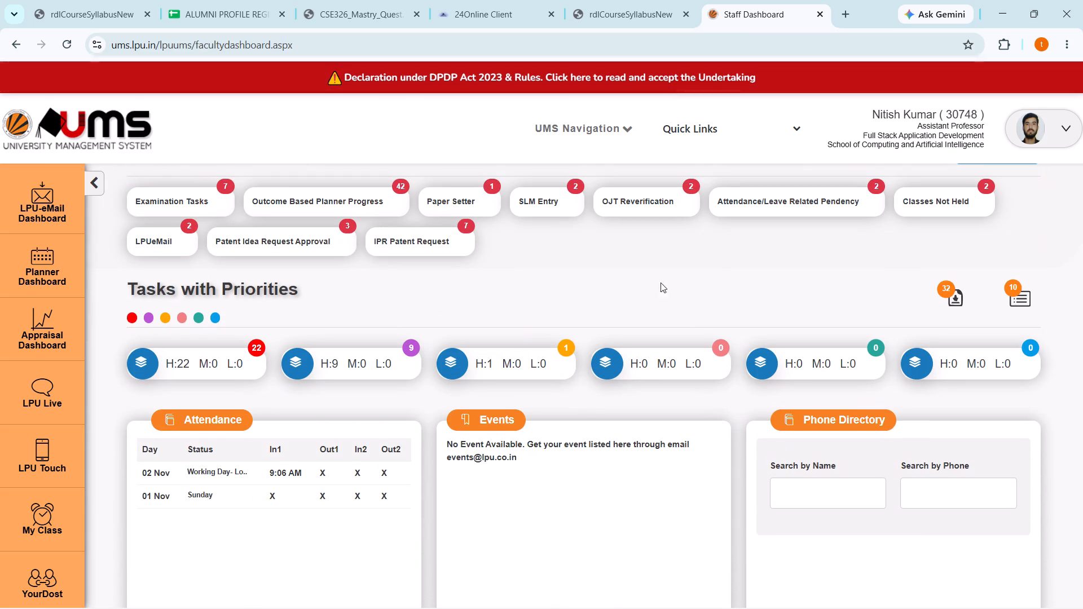
pyautogui.click(780, 197)
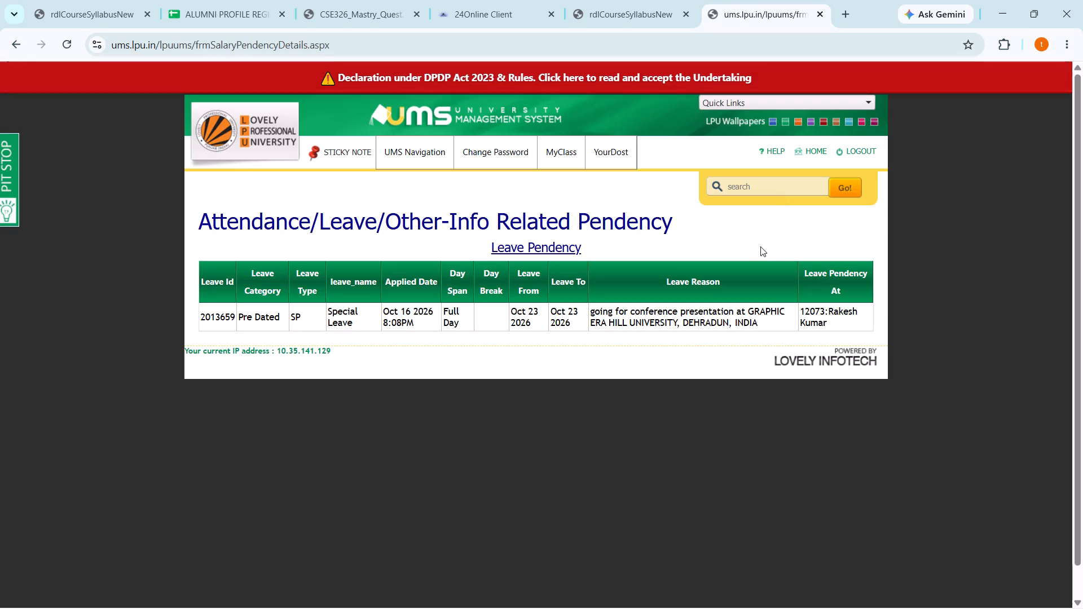
pyautogui.hscroll(-1, 736, 326)
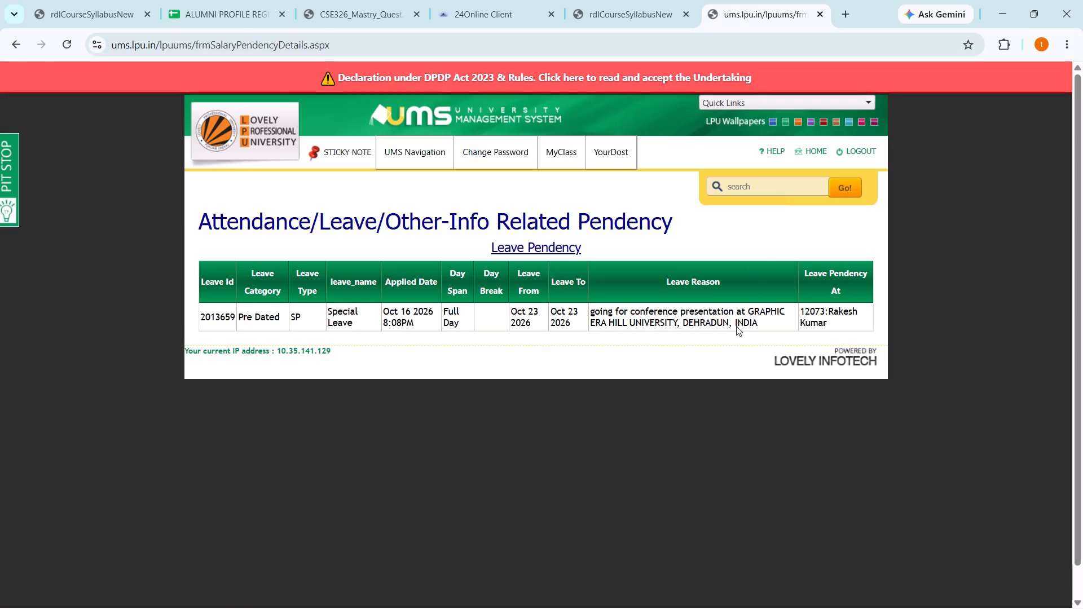
# Return to the UMS home dashboard and examine the Administrative Tasks and Tasks with Priorities sections.
pyautogui.click(825, 147)
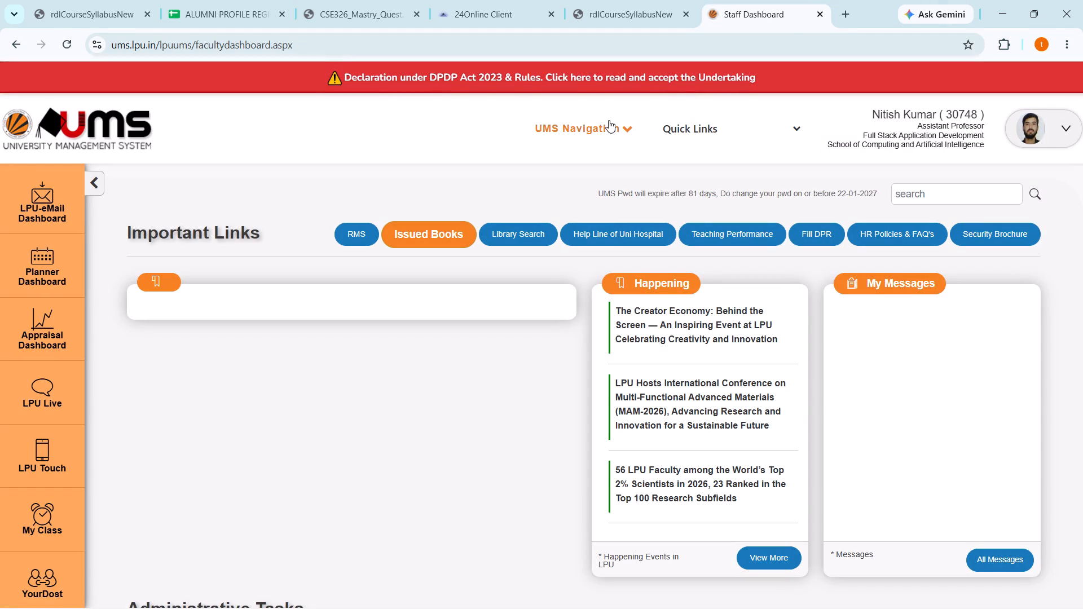
pyautogui.scroll(-3, 645, 282)
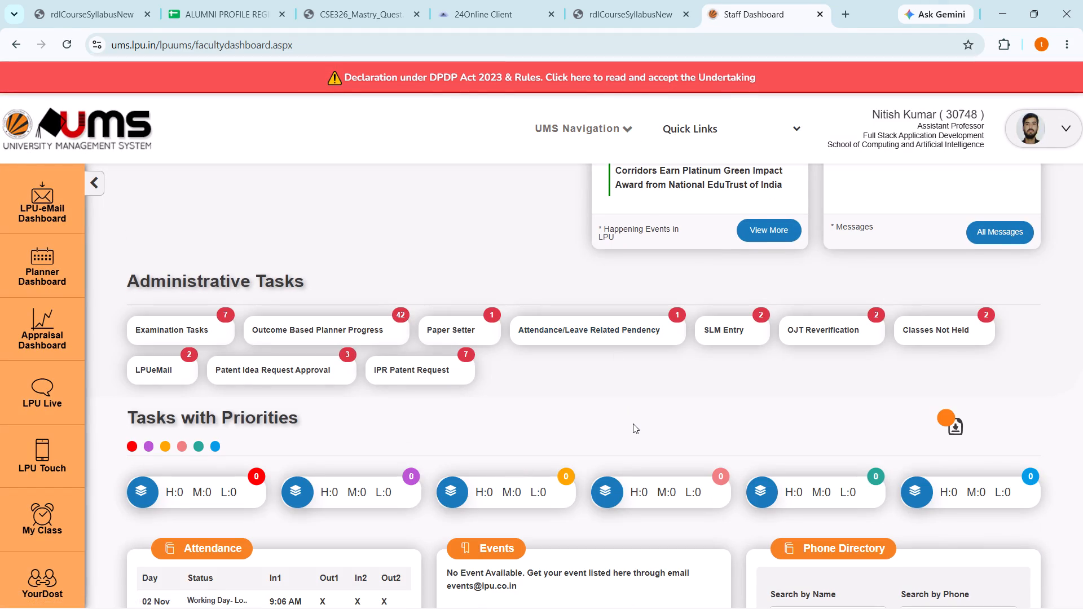
pyautogui.scroll(3, 633, 423)
pyautogui.scroll(-2, 633, 423)
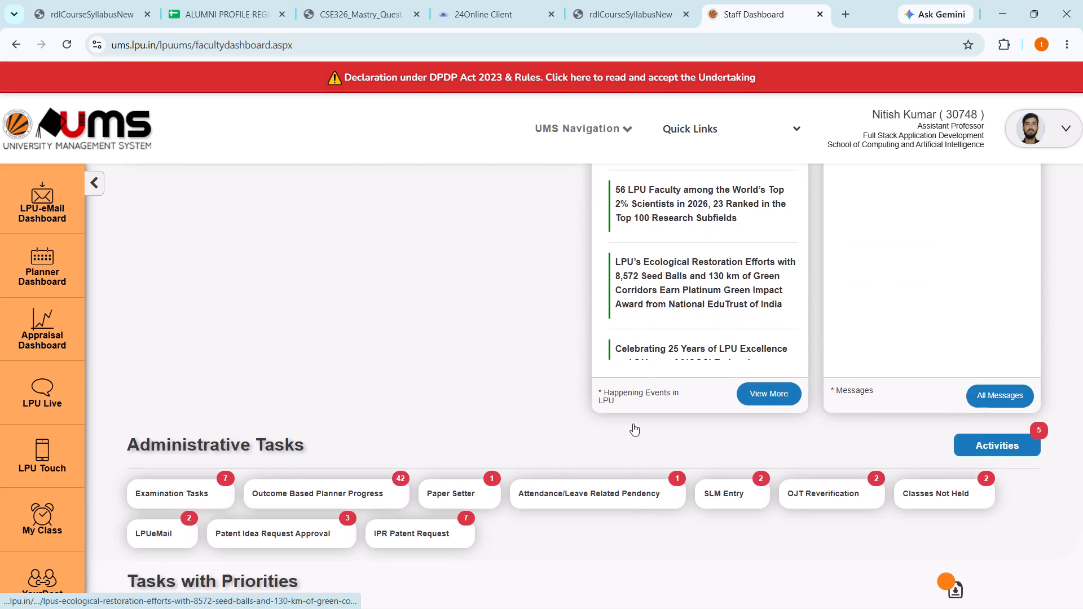
pyautogui.scroll(-1, 633, 423)
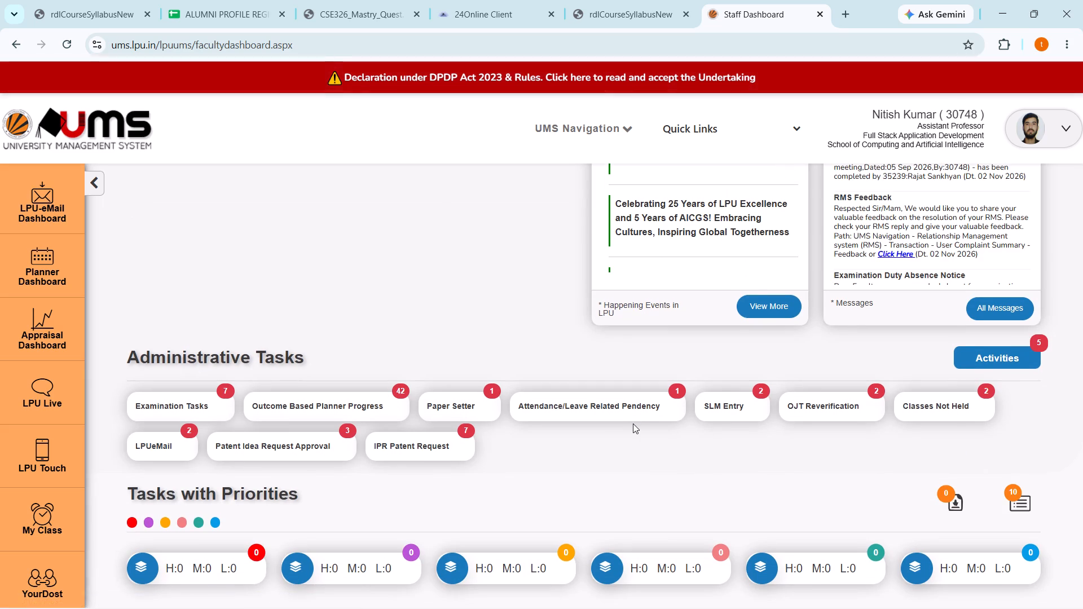
pyautogui.scroll(5, 676, 267)
# Open the Teaching Performance page, examine its inspection records and evaluation parameter ratings, and close it.
pyautogui.click(727, 226)
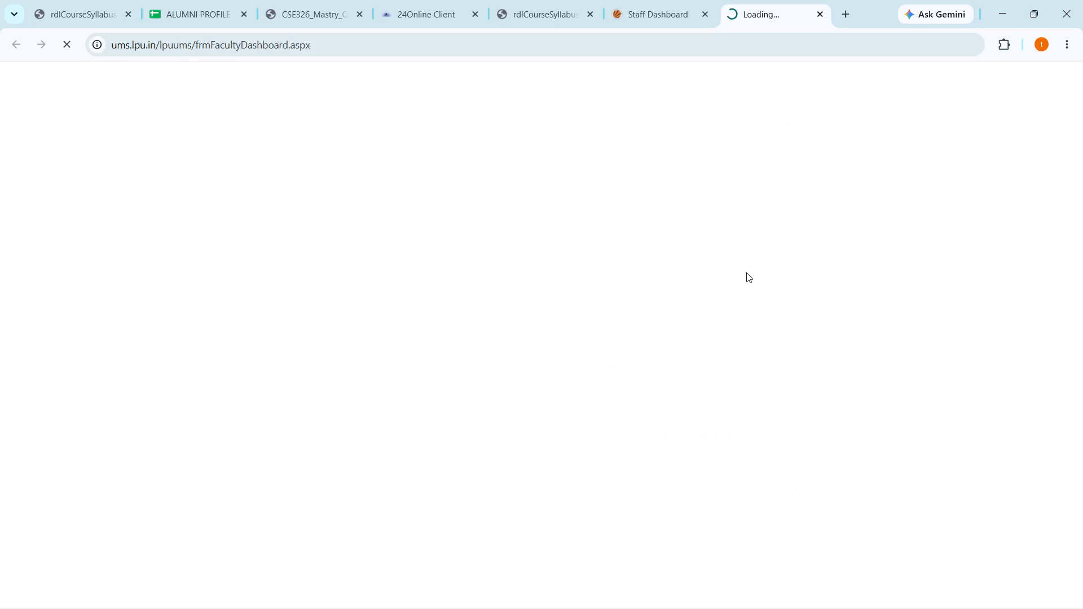
pyautogui.scroll(1, 639, 352)
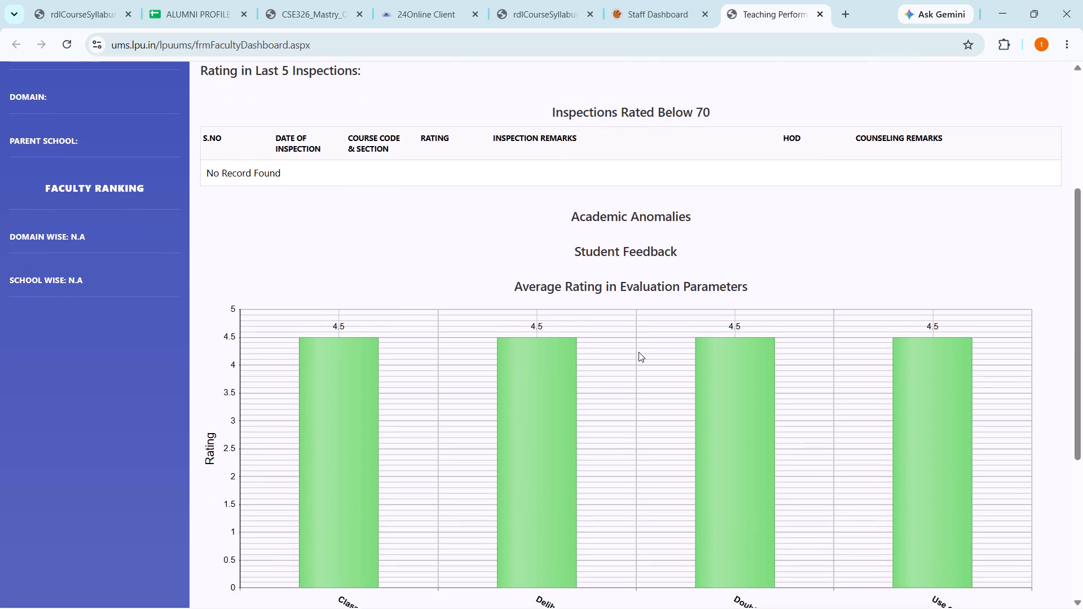
pyautogui.scroll(1, 639, 352)
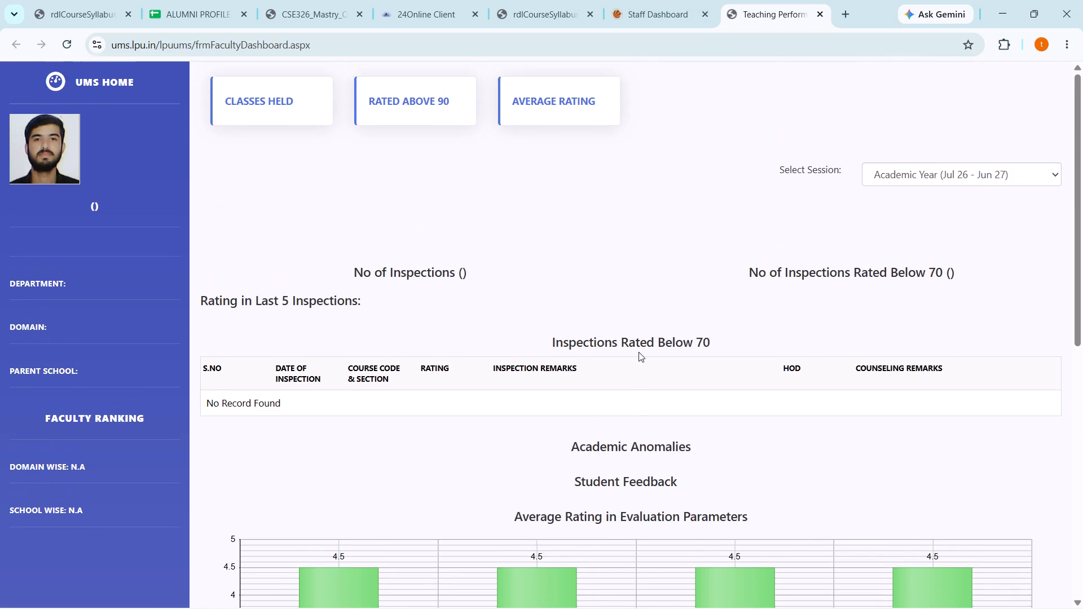
pyautogui.scroll(1, 639, 352)
pyautogui.scroll(-8, 639, 352)
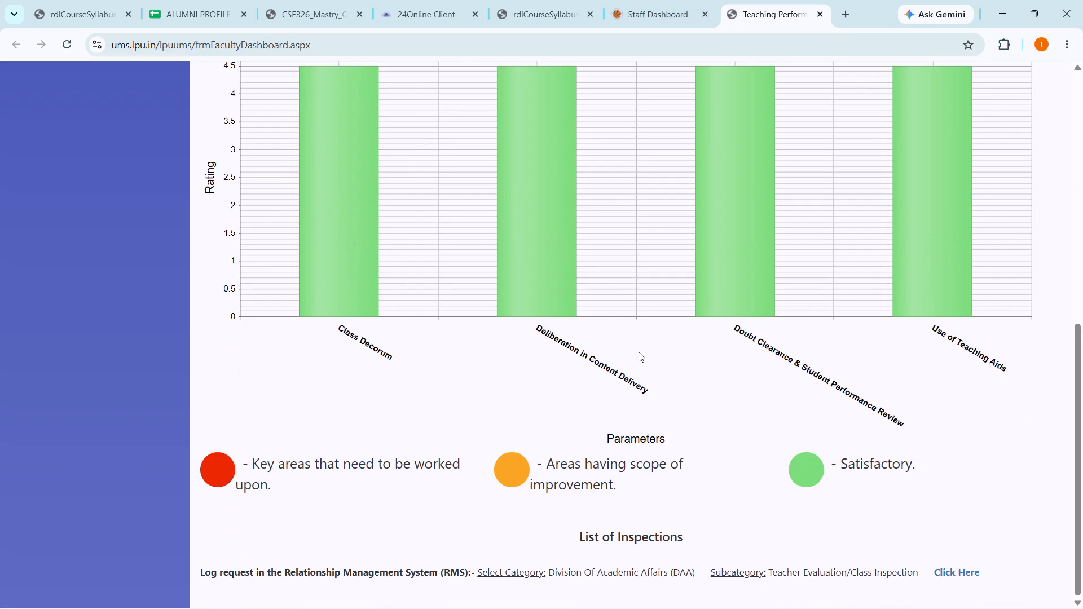
pyautogui.scroll(6, 639, 352)
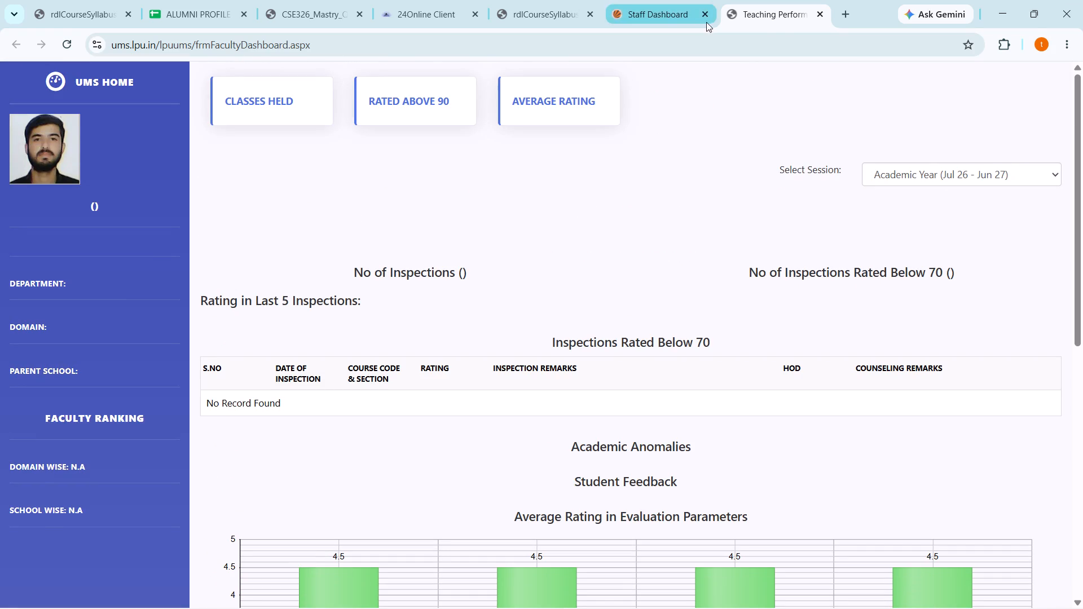
pyautogui.click(820, 13)
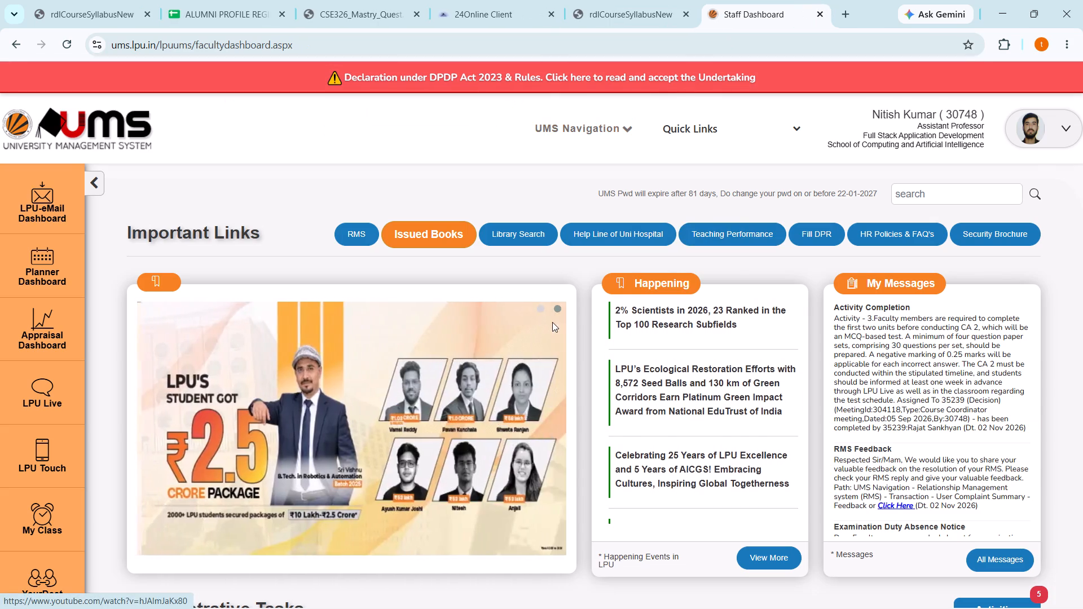
# Open Outcome Based Planner Progress and set the session to Academic Year (Jul 26 - Jun 27).
pyautogui.scroll(-5, 552, 322)
pyautogui.click(346, 297)
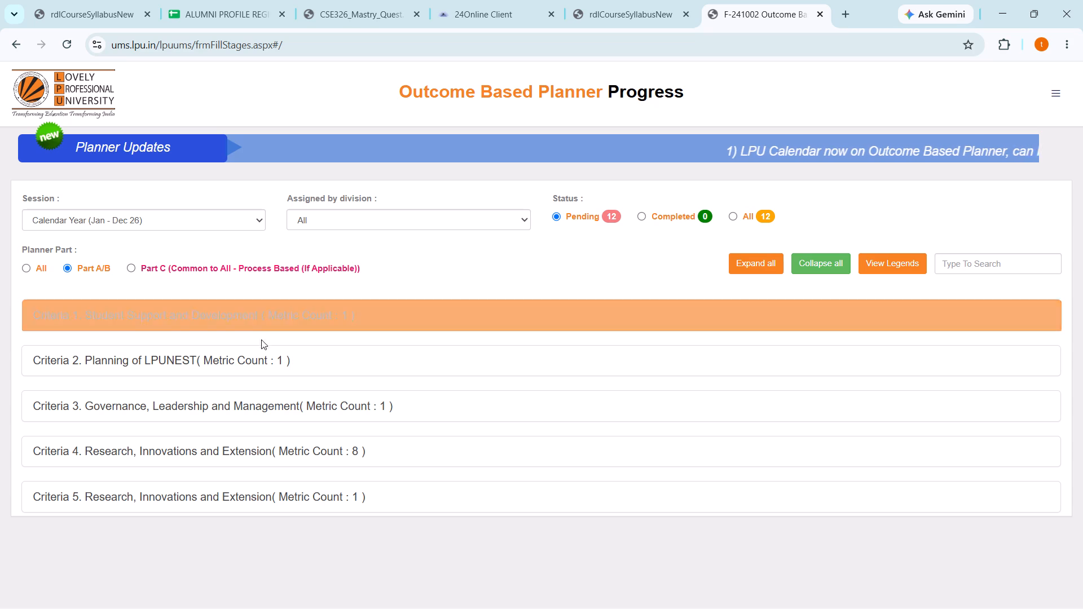
pyautogui.click(184, 219)
pyautogui.click(127, 257)
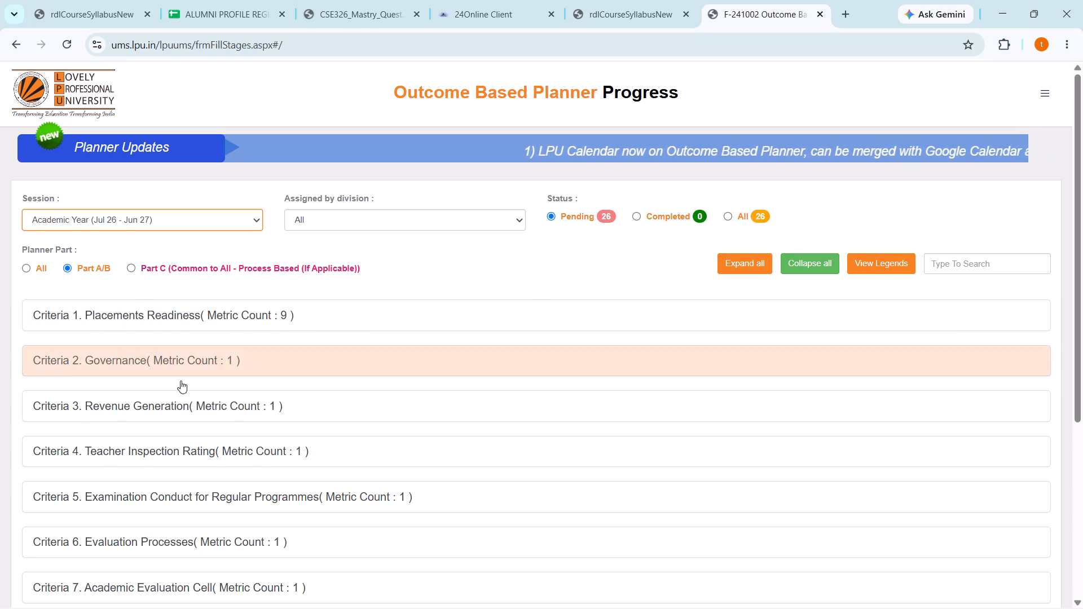
# Look through the planner criteria and expand Criteria 8, Student Mentoring and Parent Support, to examine its metrics.
pyautogui.scroll(-1, 180, 432)
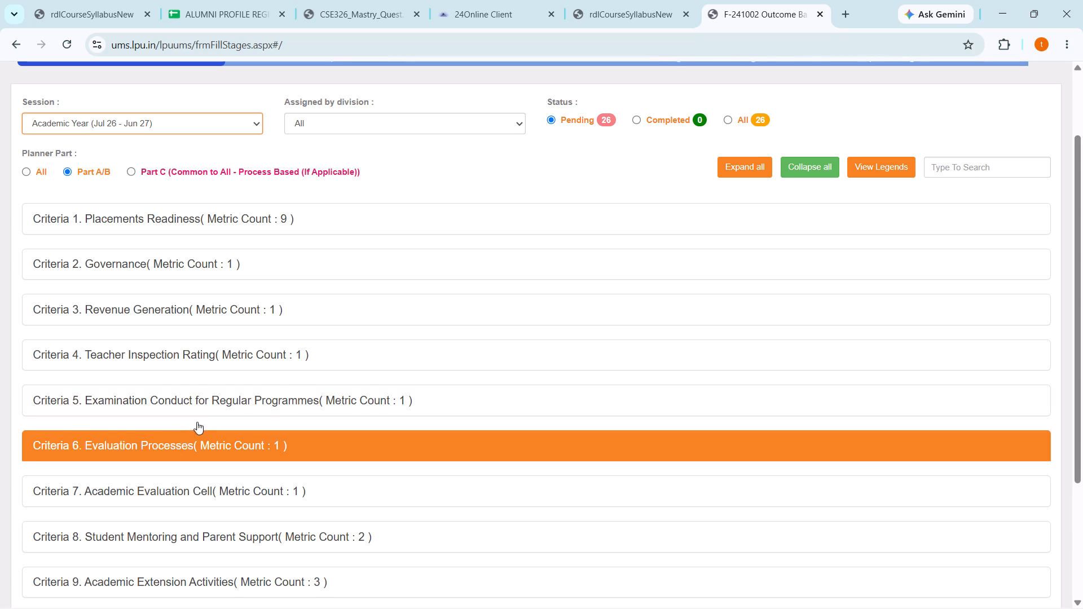
pyautogui.scroll(-1, 225, 397)
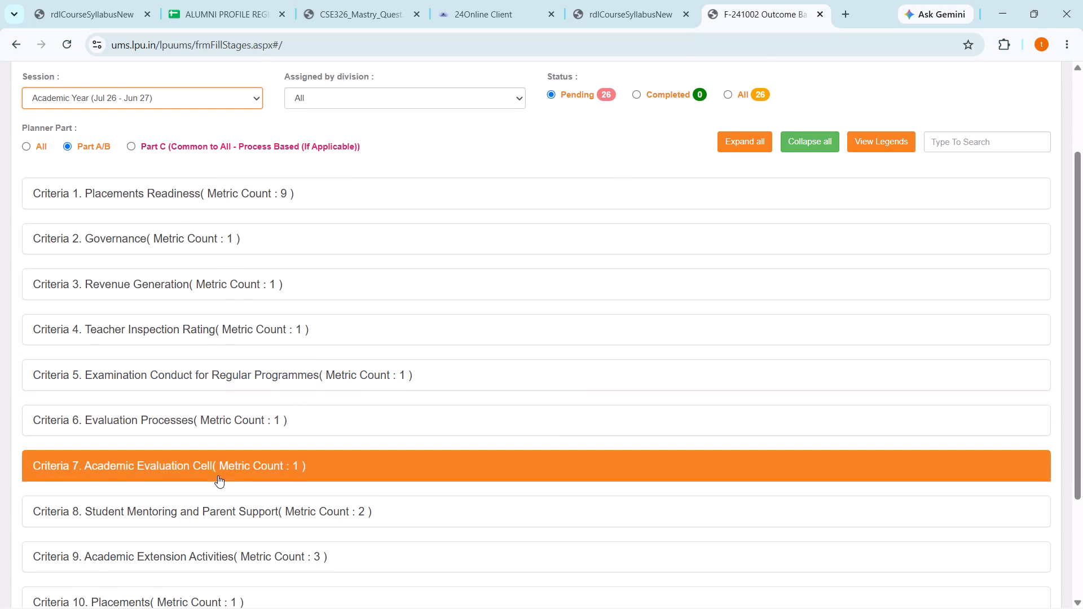
pyautogui.scroll(-1, 218, 475)
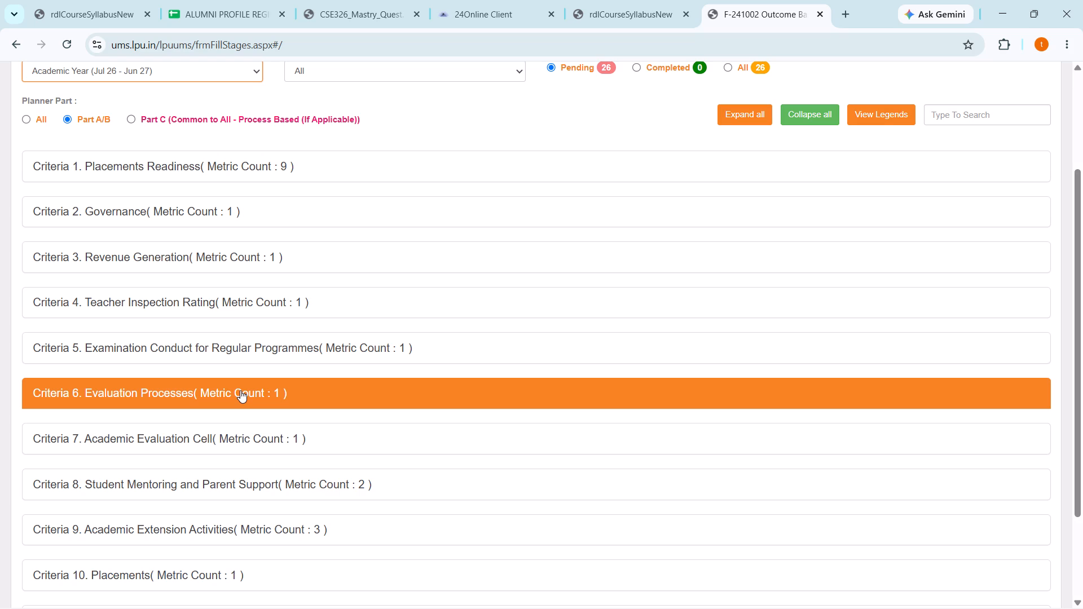
pyautogui.scroll(1, 274, 347)
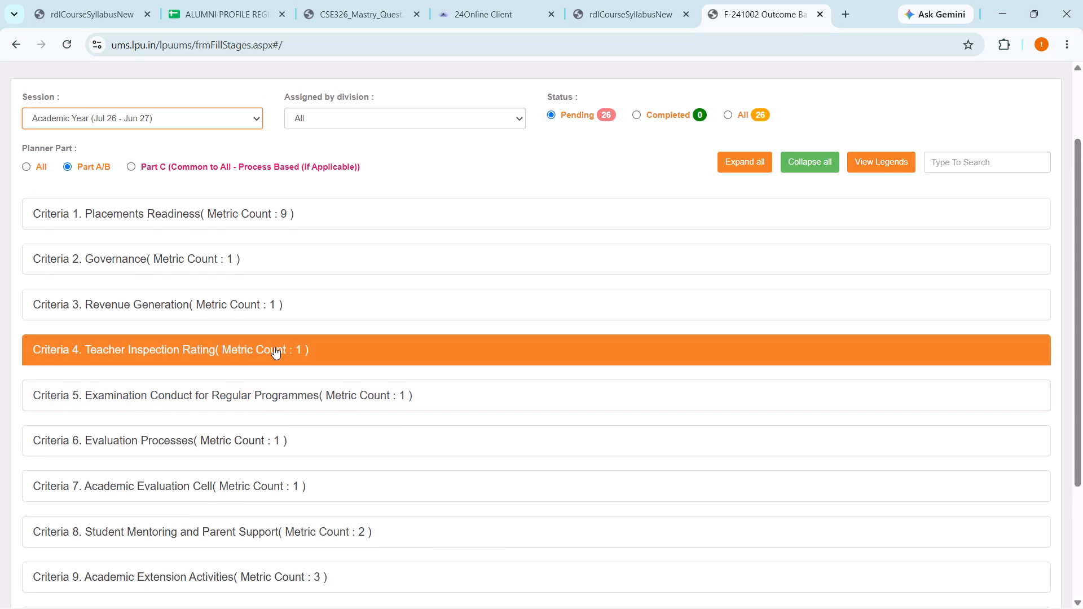
pyautogui.scroll(-1, 274, 347)
pyautogui.click(231, 452)
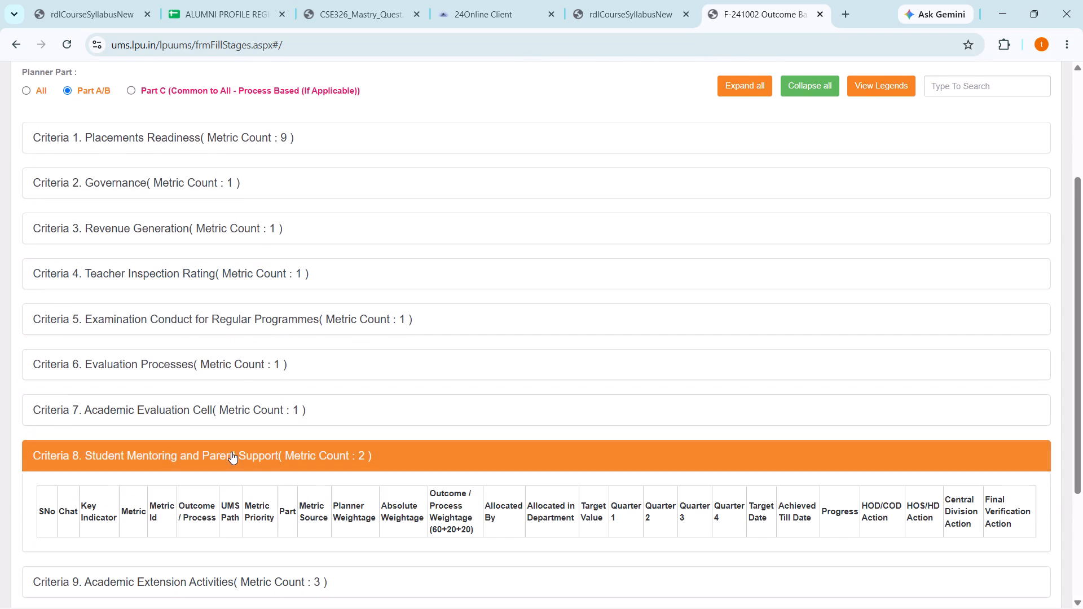
pyautogui.scroll(-4, 231, 452)
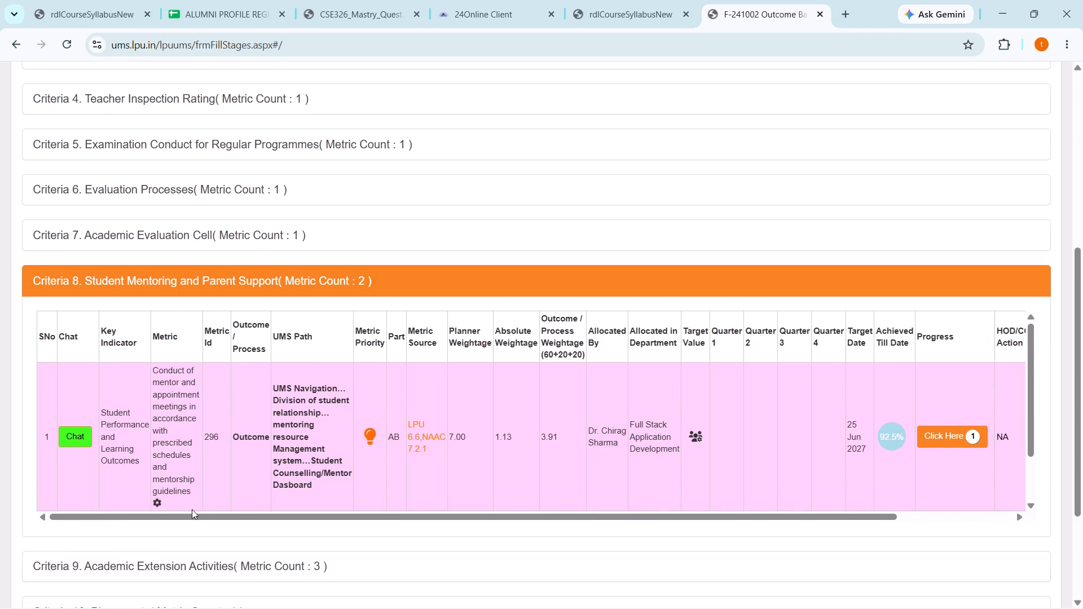
pyautogui.scroll(-1, 192, 509)
# Expand Criteria 9, Academic Extension Activities, and open the progress details of the Average Student Feedback Rating (Classroom) metric.
pyautogui.click(191, 568)
pyautogui.scroll(-4, 303, 454)
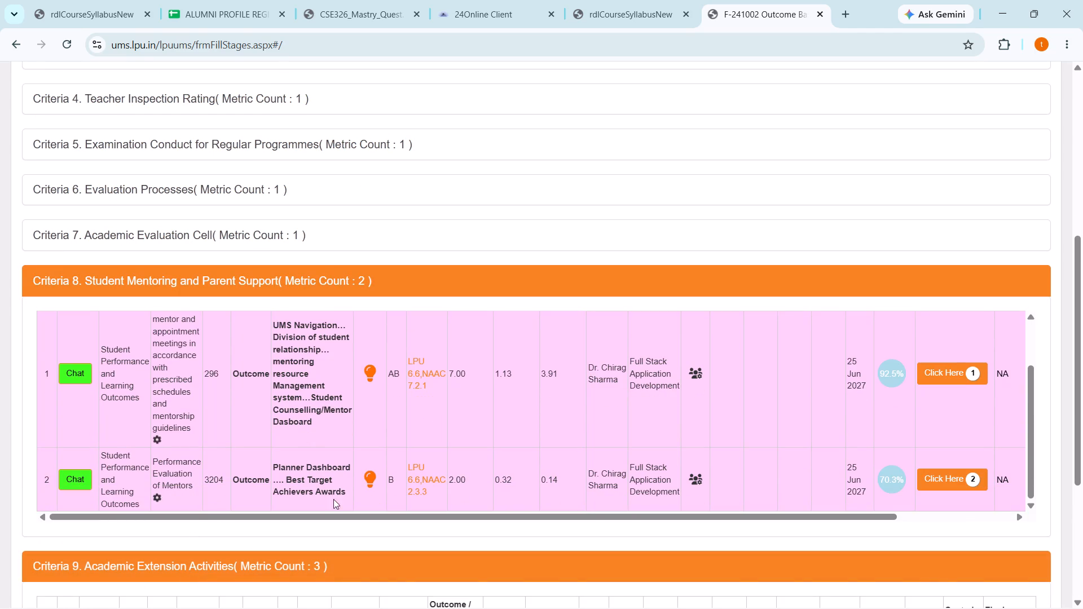
pyautogui.scroll(-3, 353, 533)
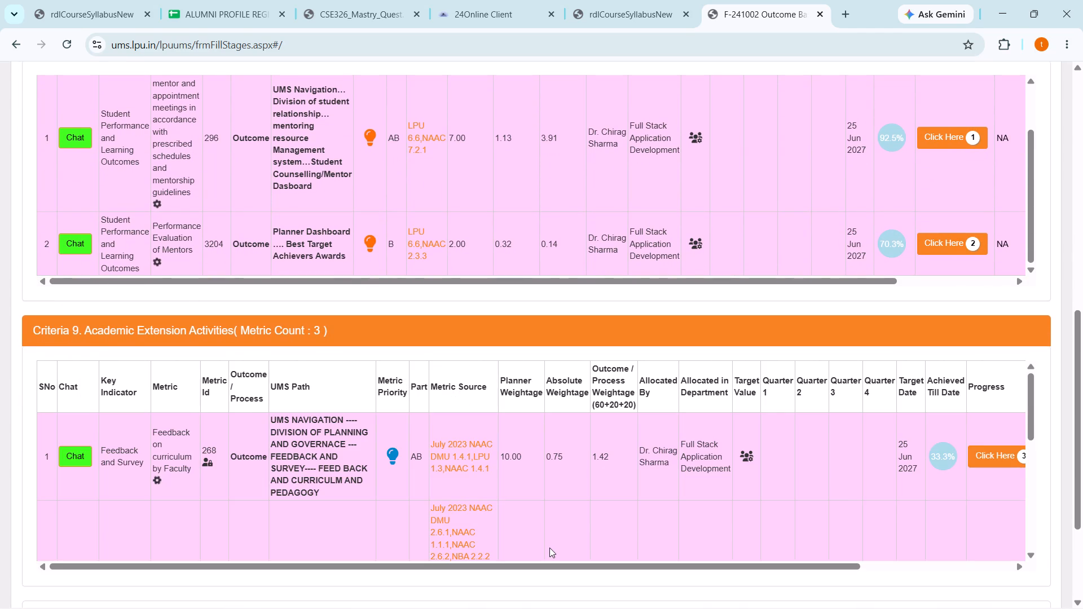
pyautogui.scroll(-4, 549, 548)
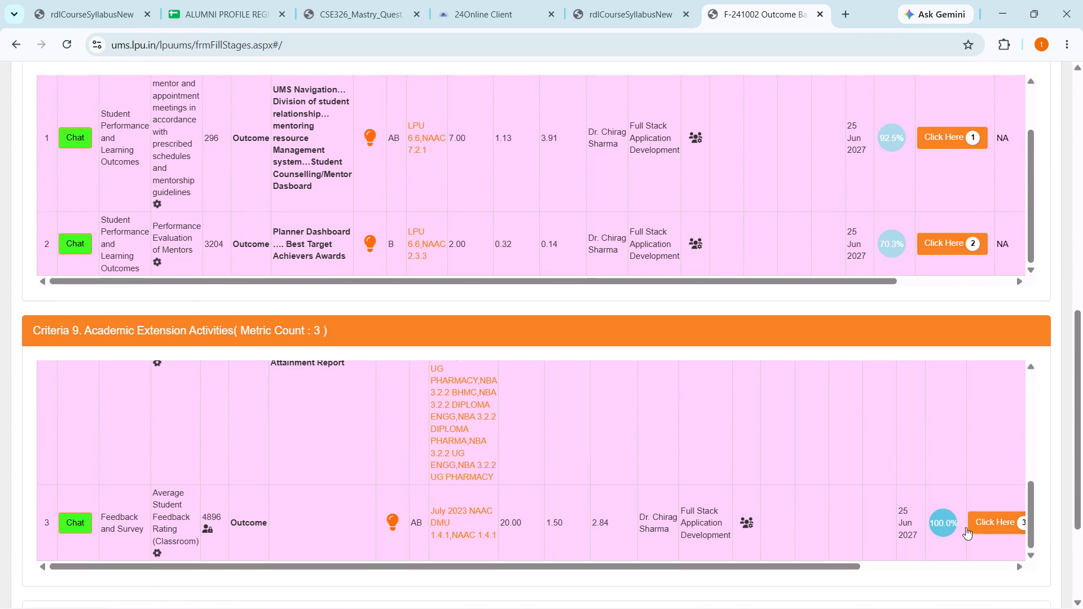
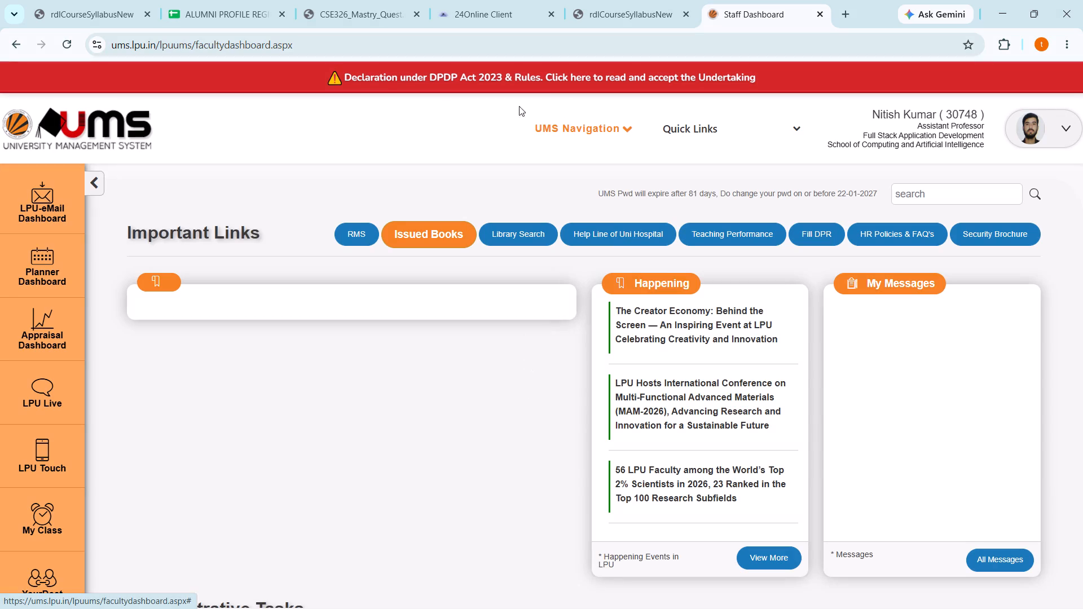
# Open the attendance marking page of the Learning Management System (LMS).
pyautogui.click(561, 131)
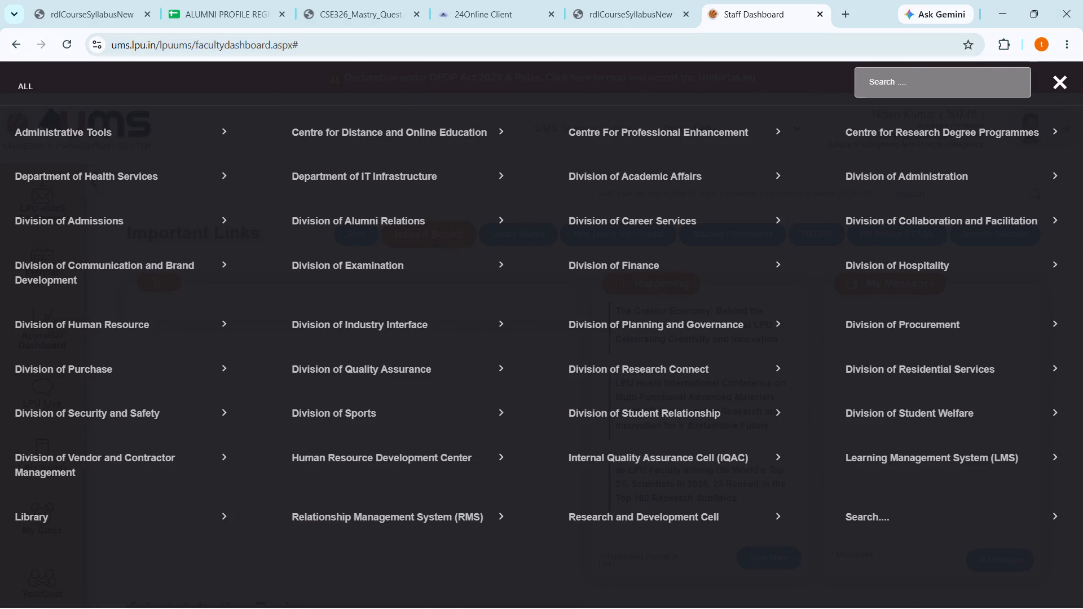
pyautogui.click(930, 456)
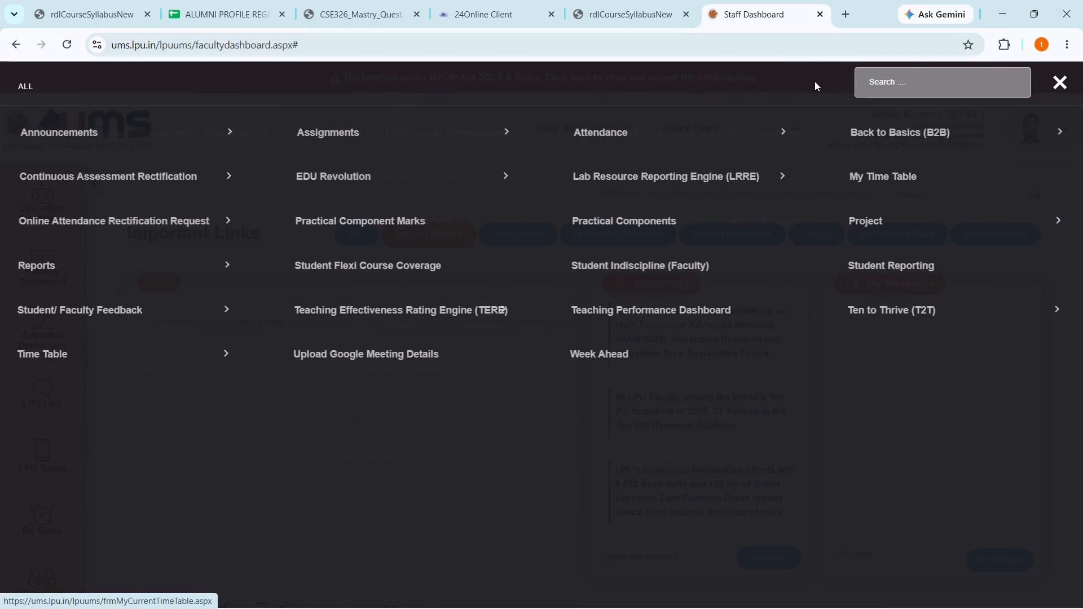
pyautogui.click(681, 136)
pyautogui.click(681, 136)
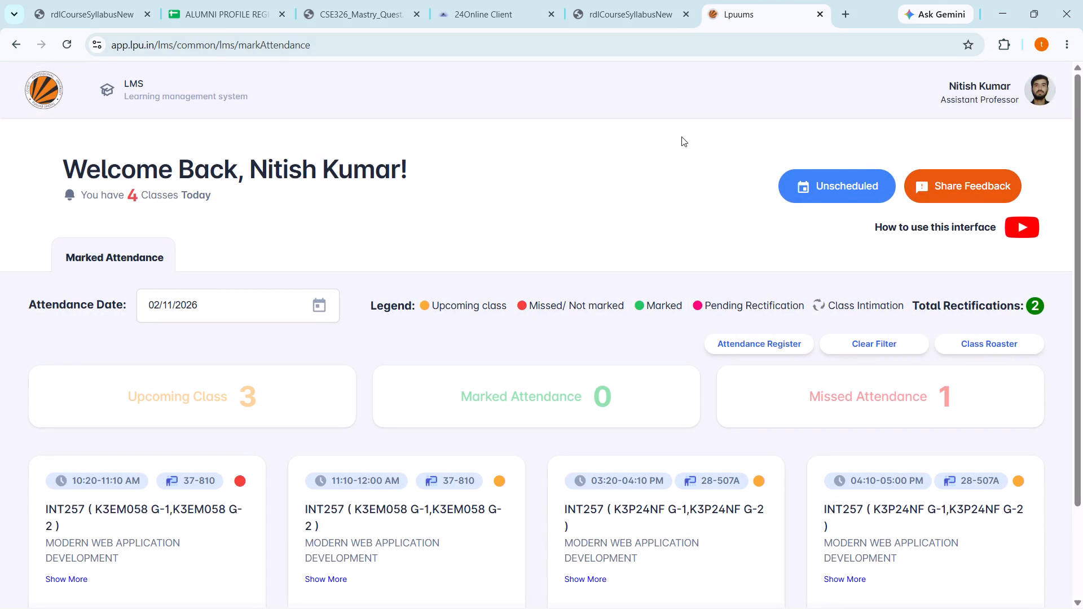
# Open attendance marking for the 10:20-11:10 AM INT257 class and select Revision as the topic.
pyautogui.scroll(-3, 491, 329)
pyautogui.click(130, 510)
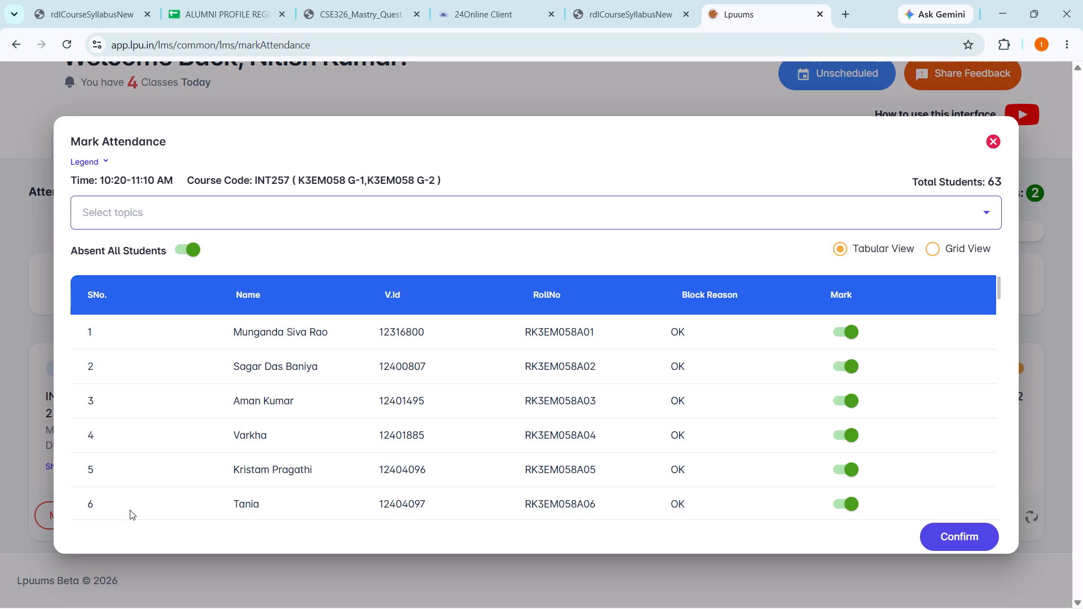
pyautogui.click(124, 217)
pyautogui.scroll(-5, 132, 310)
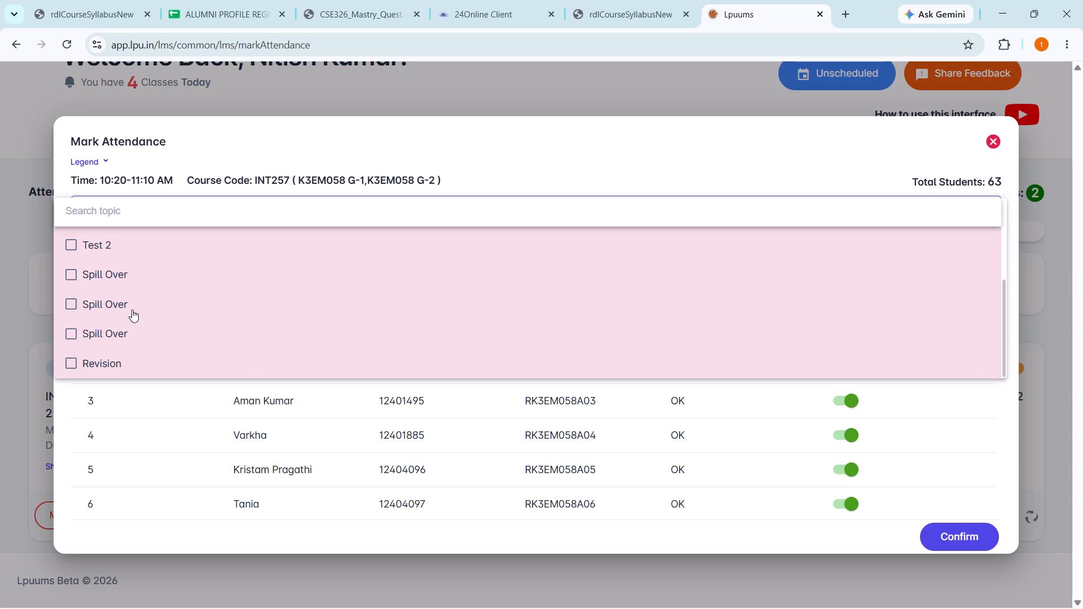
pyautogui.click(107, 369)
pyautogui.click(148, 409)
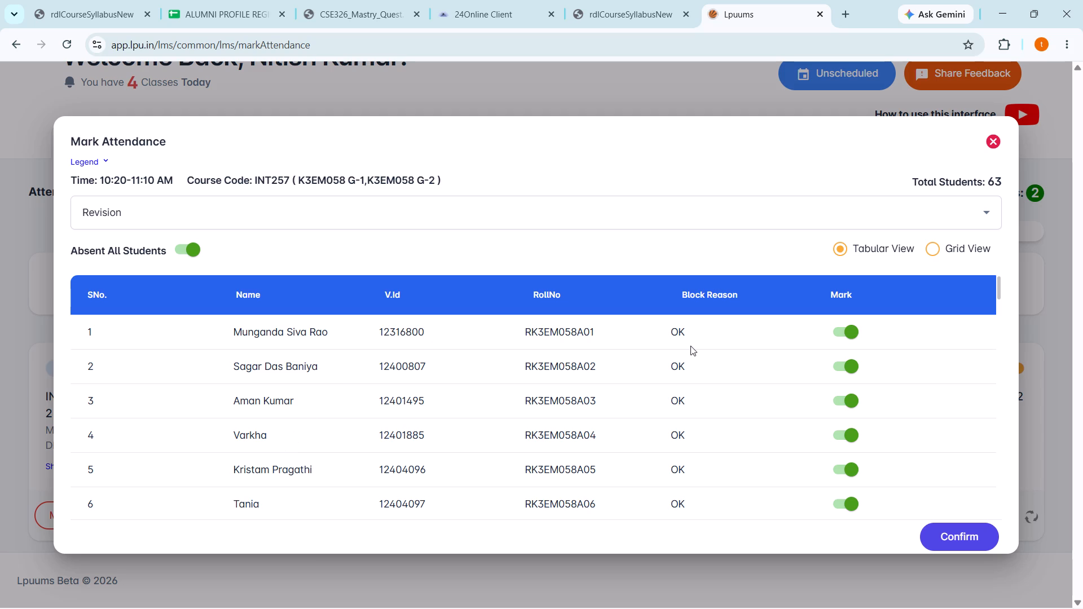
# Mark the students with serial numbers 1, 2, 4, 5 and 6 absent.
pyautogui.click(846, 328)
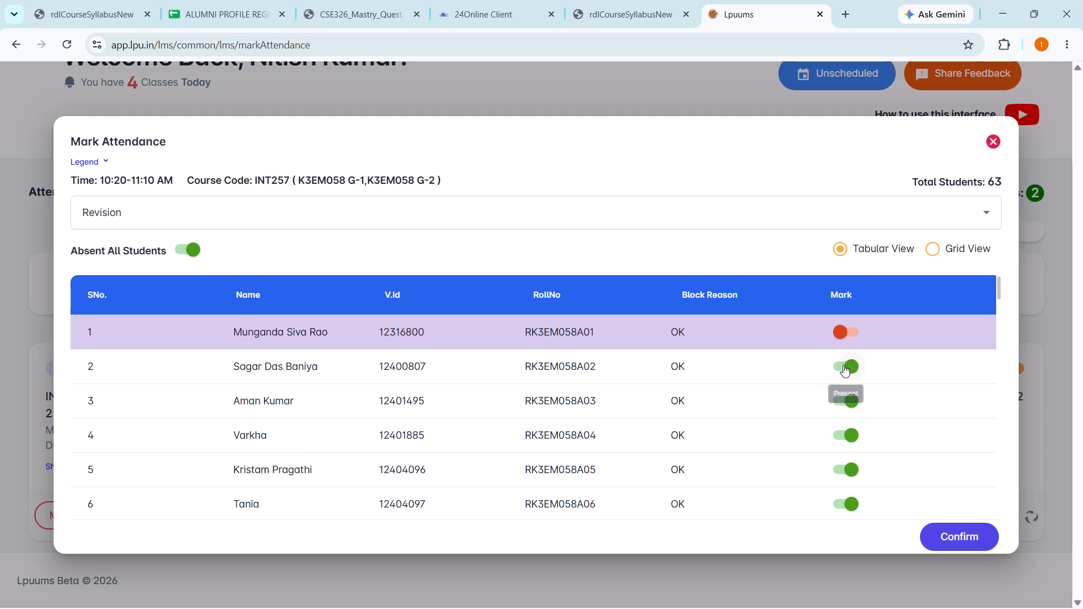
pyautogui.click(844, 365)
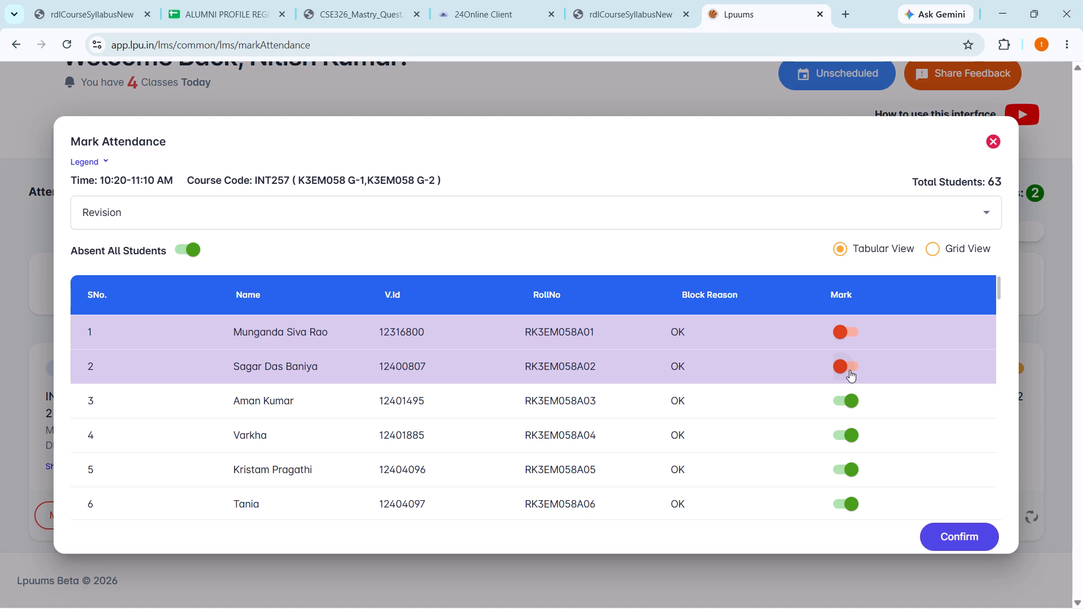
pyautogui.click(847, 434)
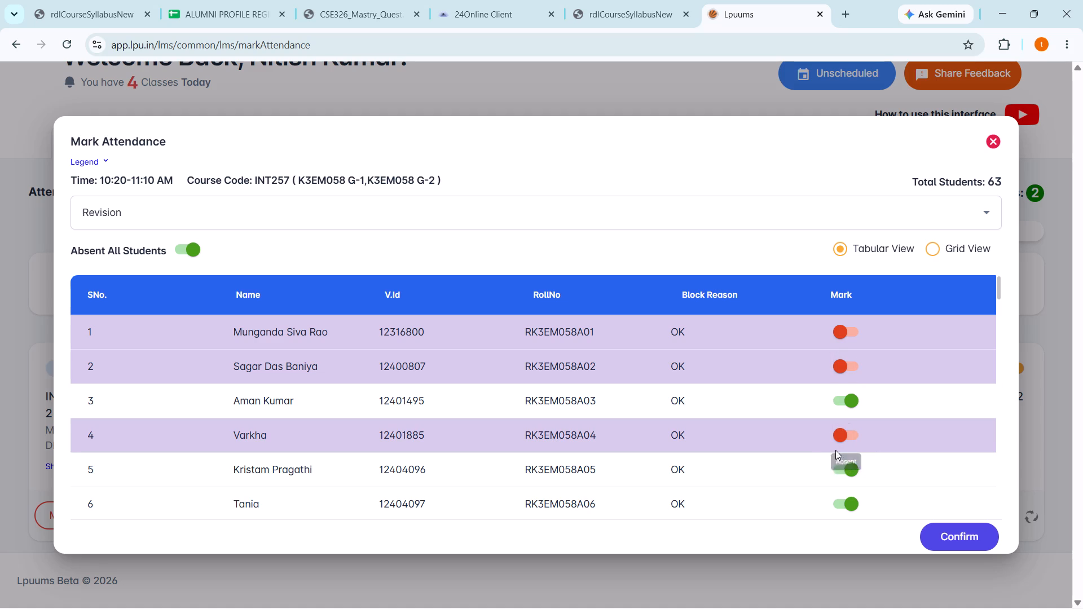
pyautogui.click(855, 467)
pyautogui.scroll(-1, 868, 467)
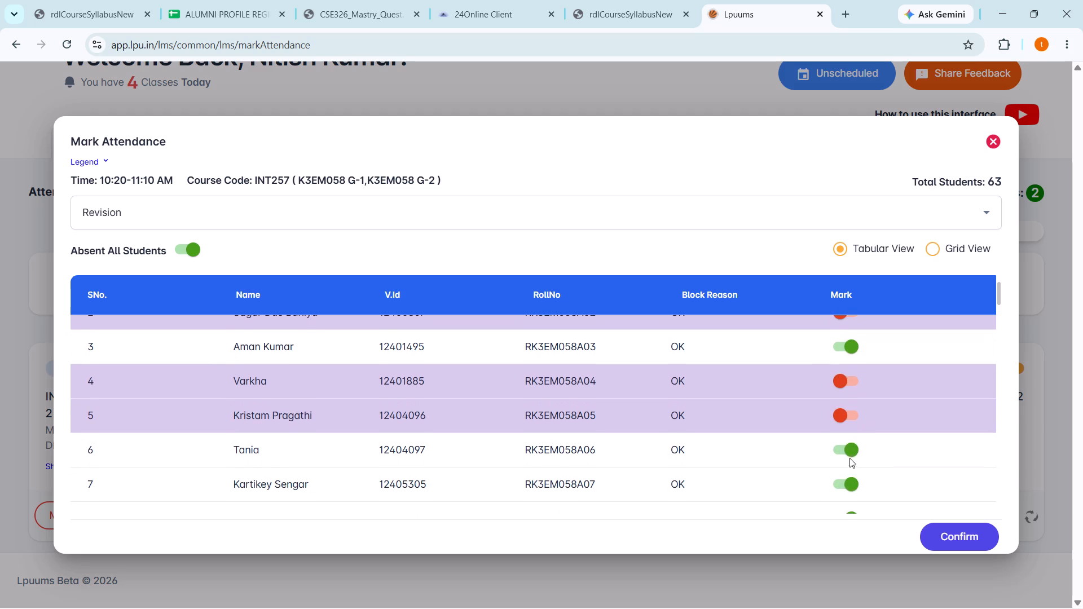
pyautogui.click(848, 449)
# Mark the students with serial numbers 8, 10, 11 and 12 absent, keeping number 13 present.
pyautogui.scroll(-2, 870, 457)
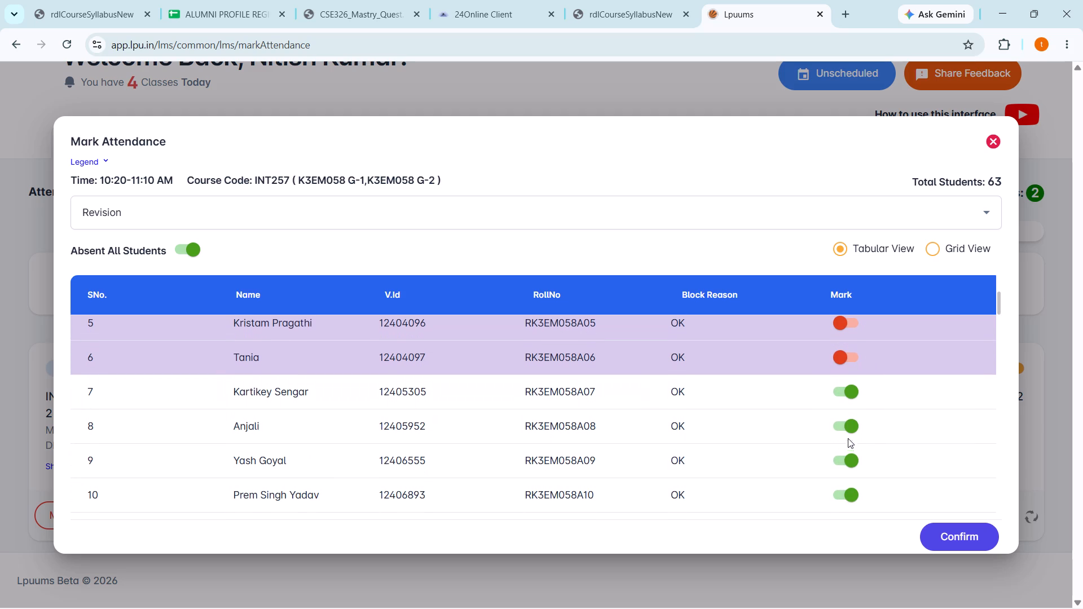
pyautogui.click(848, 428)
pyautogui.scroll(-1, 878, 454)
pyautogui.click(849, 433)
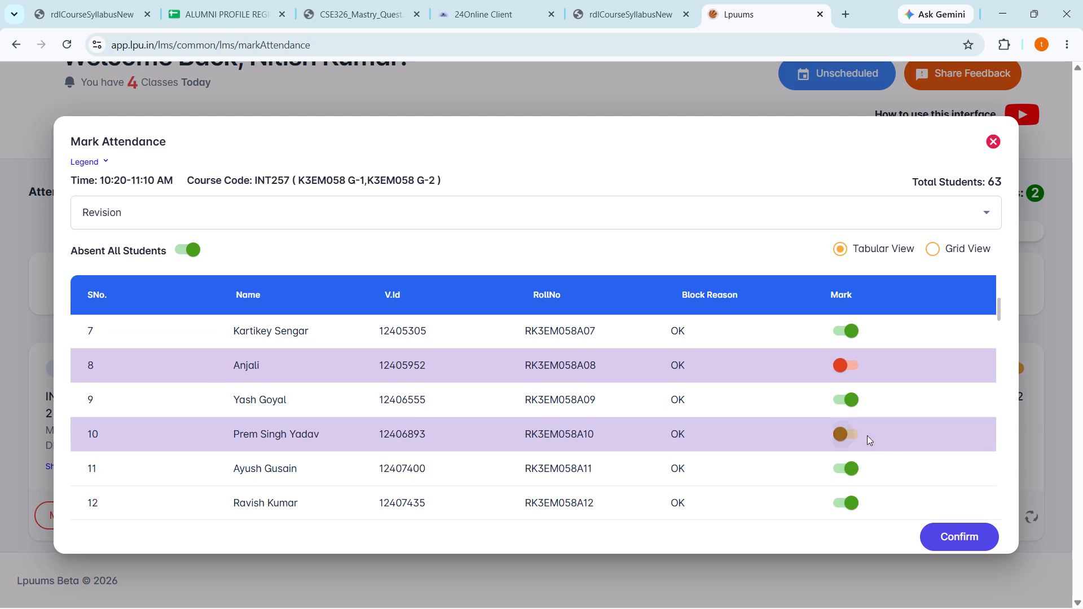
pyautogui.scroll(-1, 888, 443)
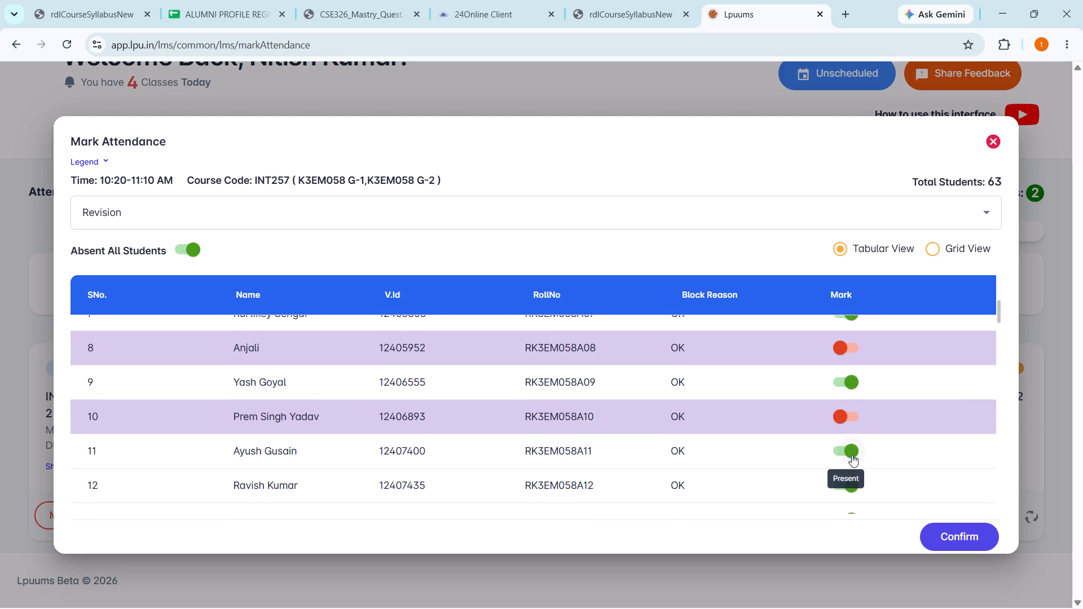
pyautogui.click(852, 454)
pyautogui.scroll(-2, 901, 458)
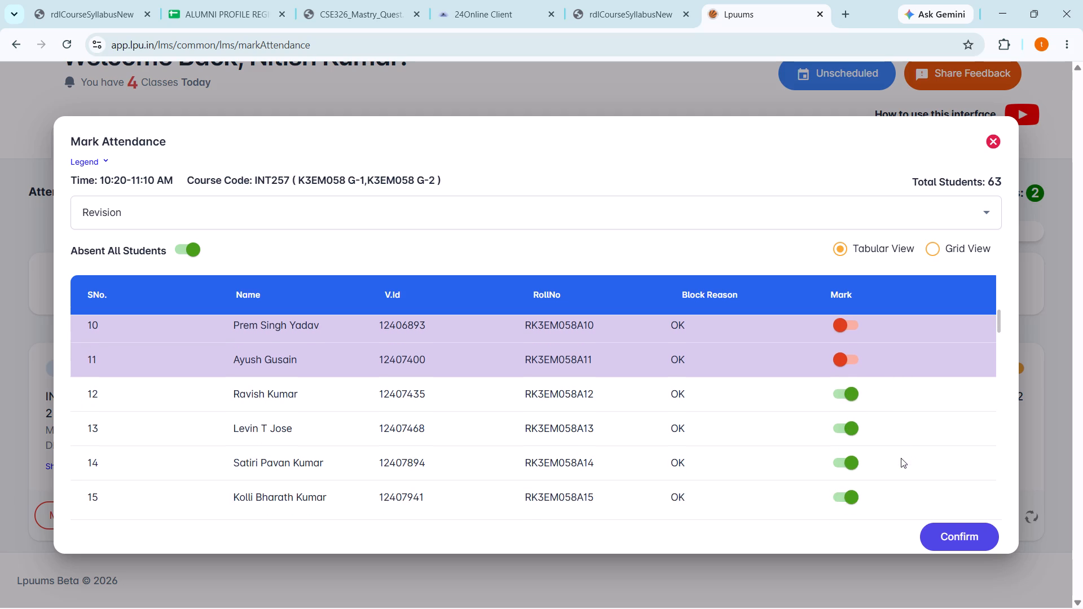
pyautogui.click(851, 390)
pyautogui.click(849, 425)
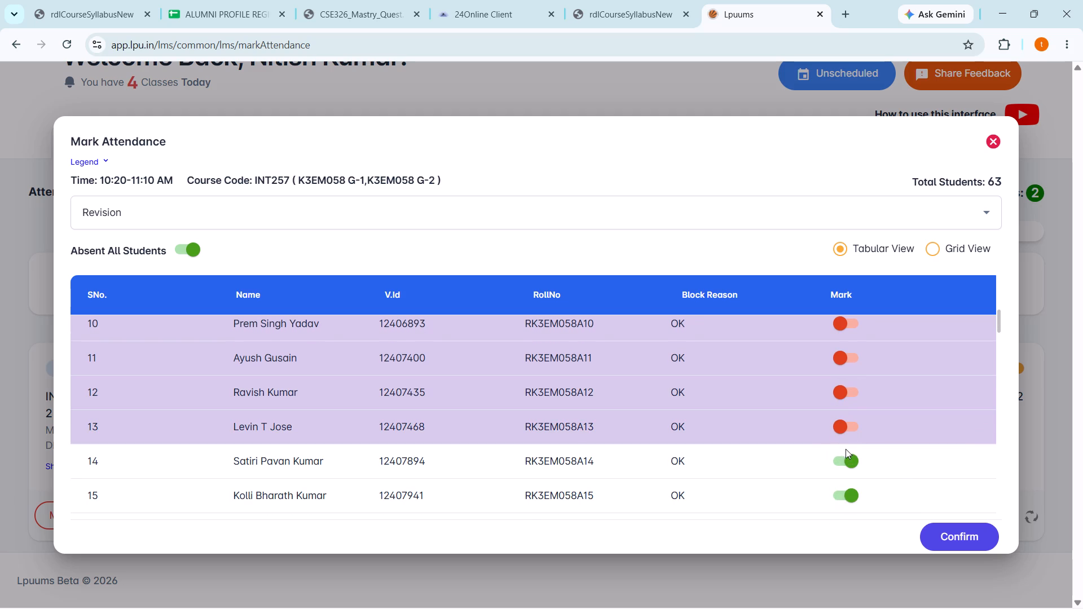
pyautogui.click(846, 430)
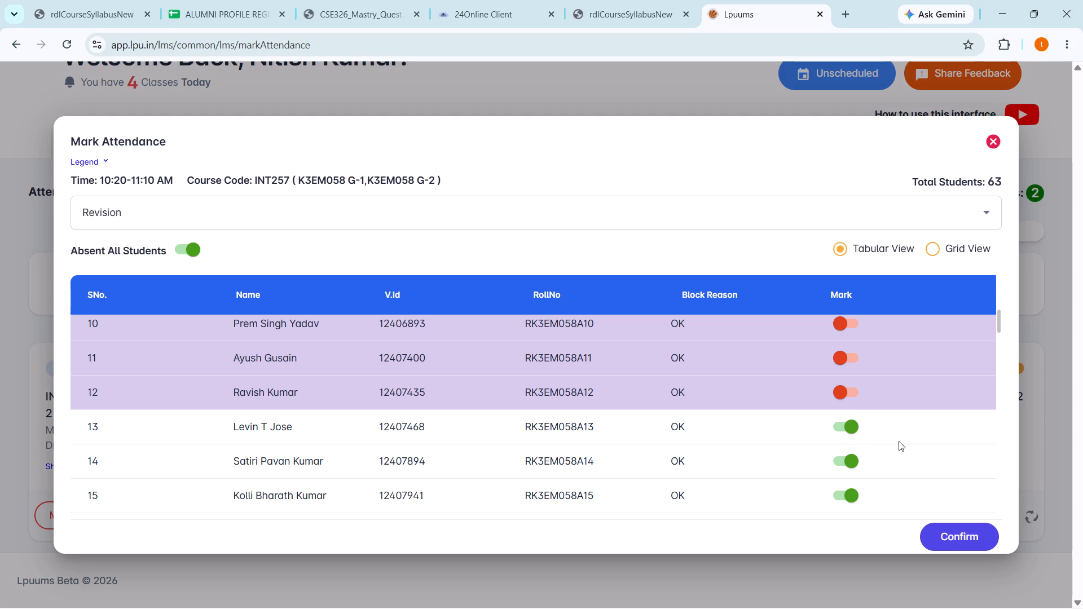
# Mark the students with serial numbers 14, 17 and 22 absent.
pyautogui.scroll(-1, 899, 441)
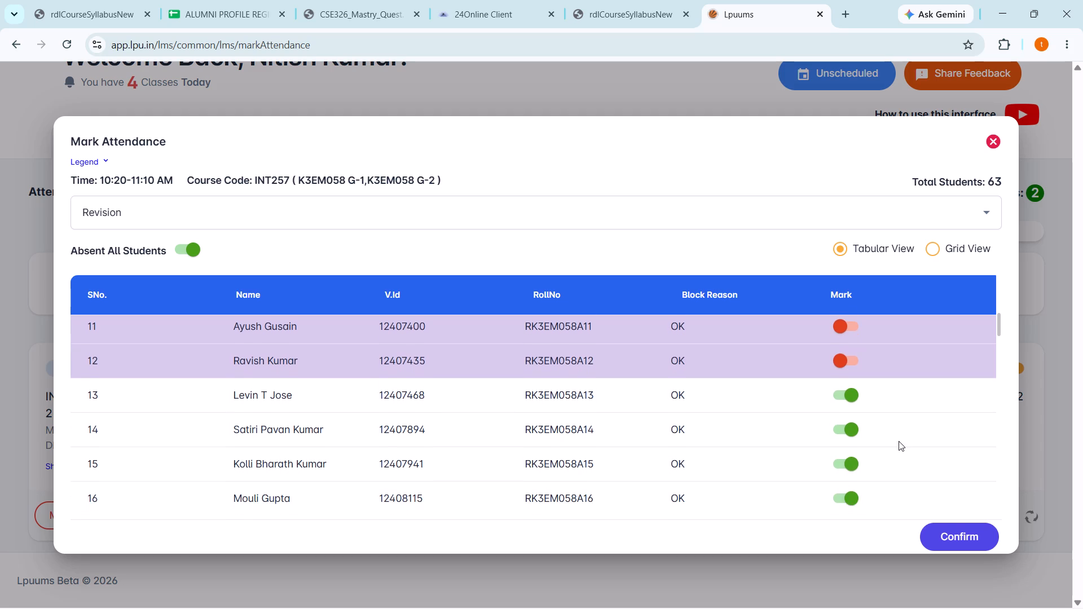
pyautogui.scroll(-1, 899, 441)
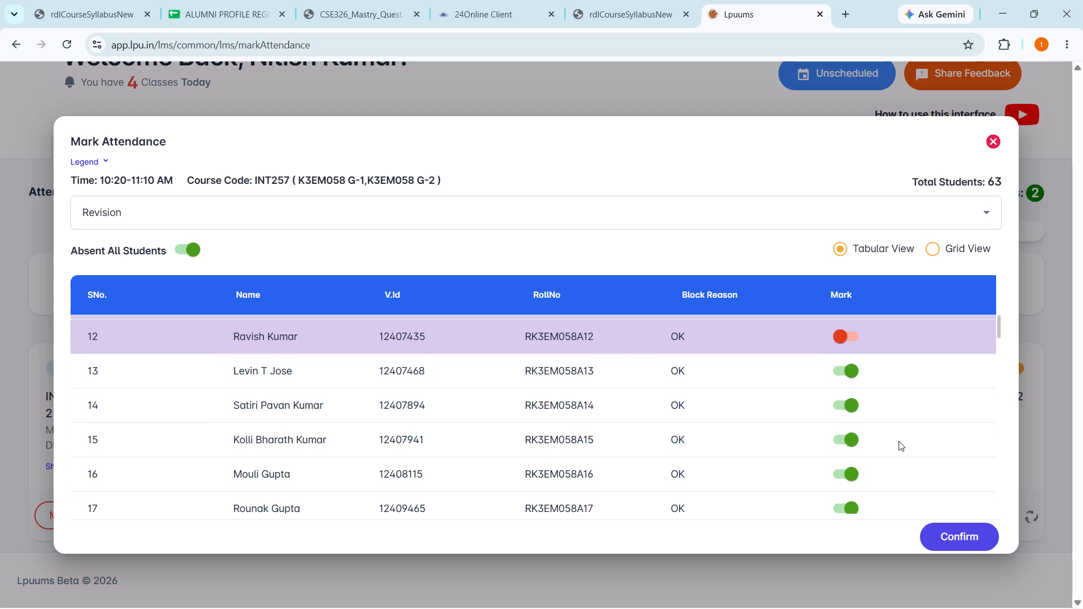
pyautogui.click(851, 404)
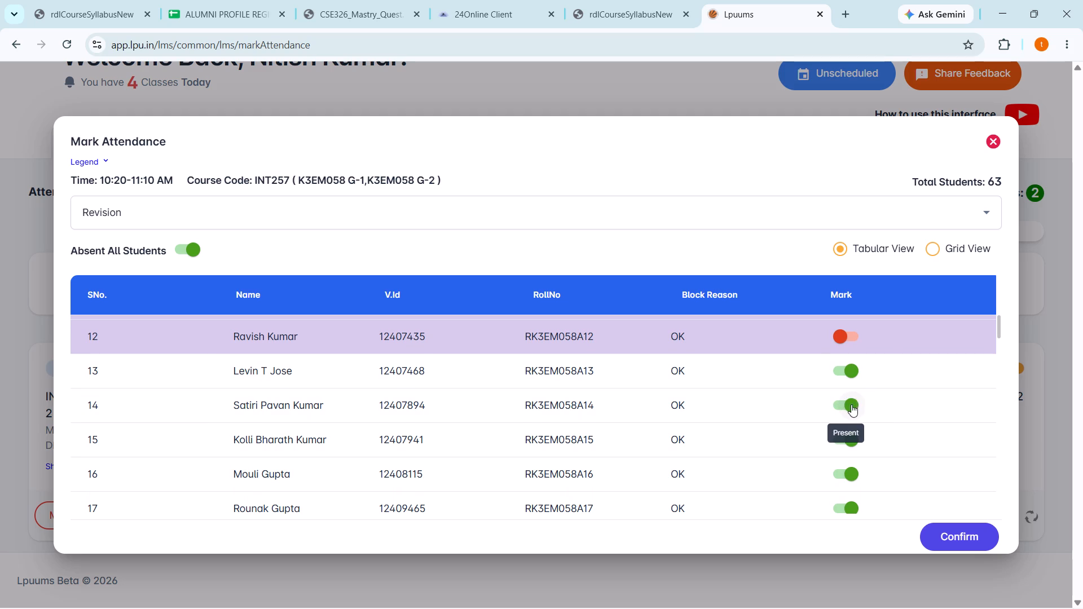
pyautogui.scroll(-1, 892, 439)
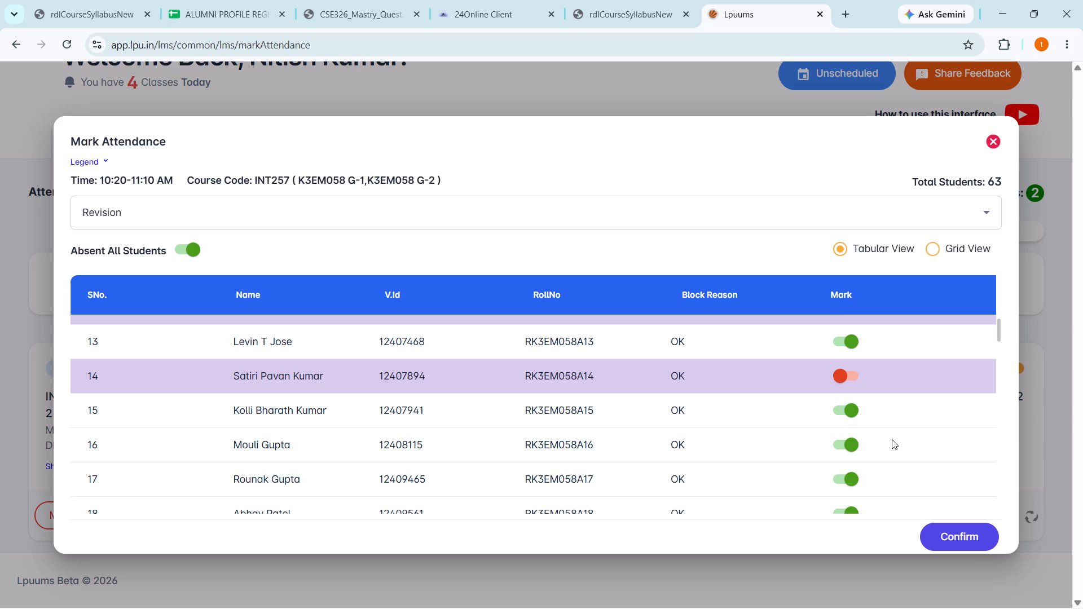
pyautogui.scroll(-1, 892, 439)
pyautogui.click(846, 425)
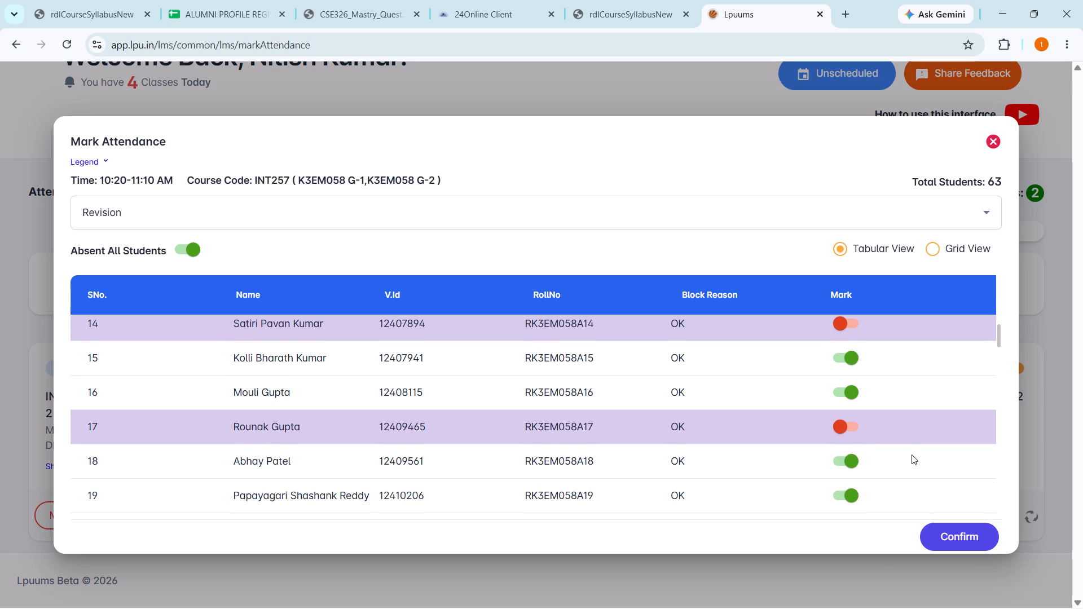
pyautogui.scroll(-2, 912, 454)
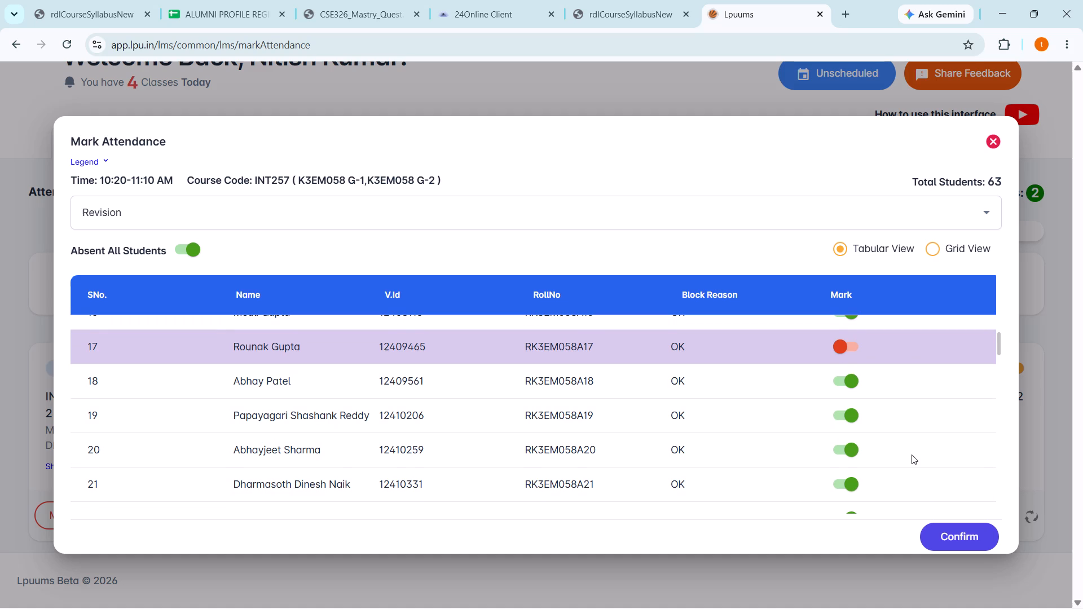
pyautogui.scroll(-2, 912, 454)
pyautogui.click(852, 449)
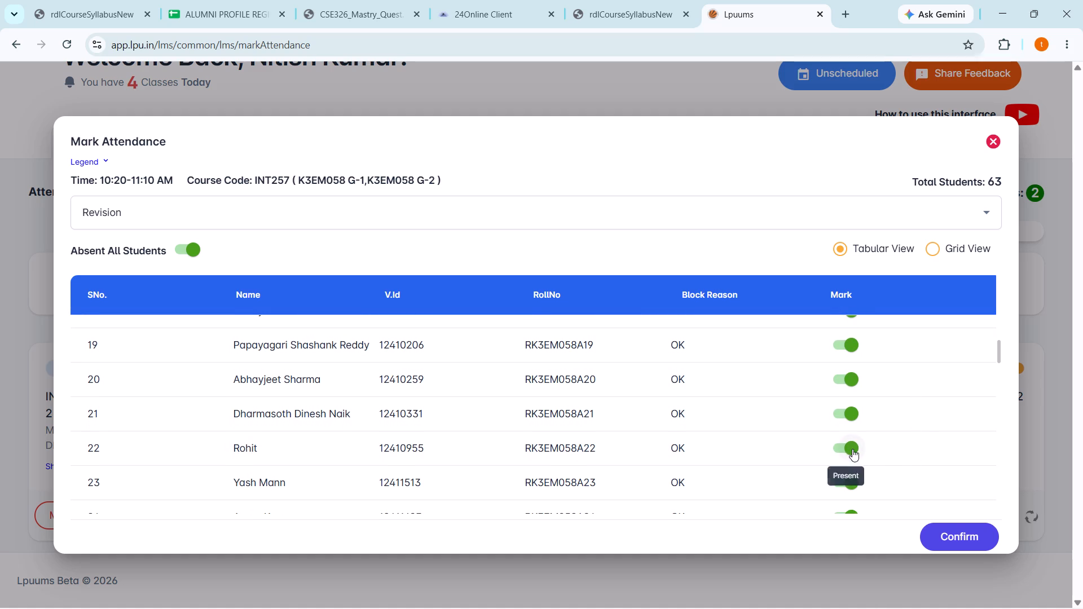
# Mark the students with serial numbers 26, 27, 28, 29 and 30 absent.
pyautogui.scroll(-2, 896, 457)
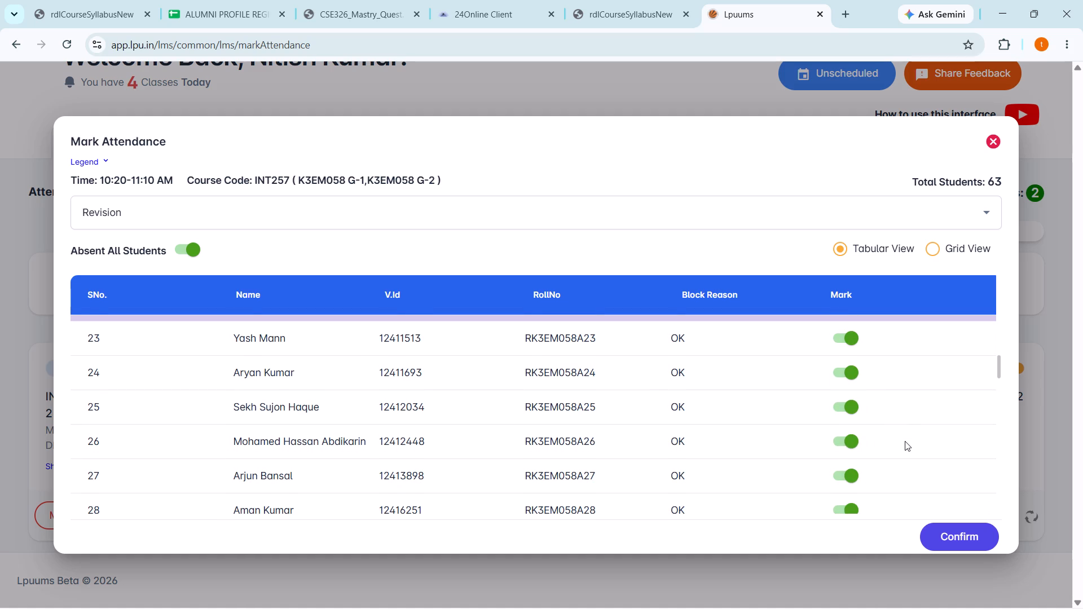
pyautogui.scroll(-1, 905, 441)
pyautogui.click(854, 408)
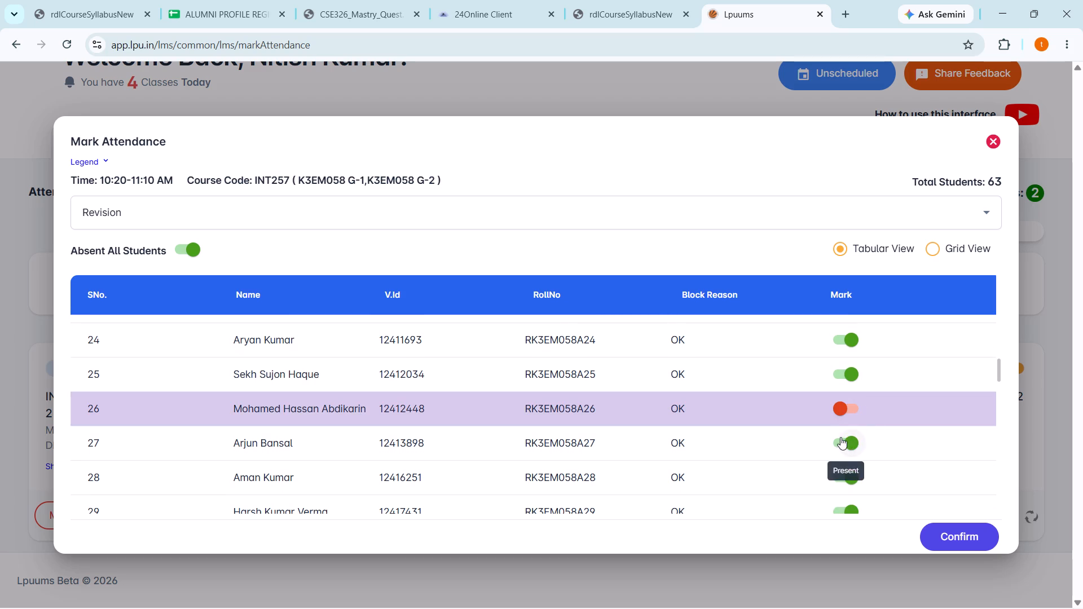
pyautogui.click(840, 437)
pyautogui.scroll(-1, 870, 443)
pyautogui.click(838, 443)
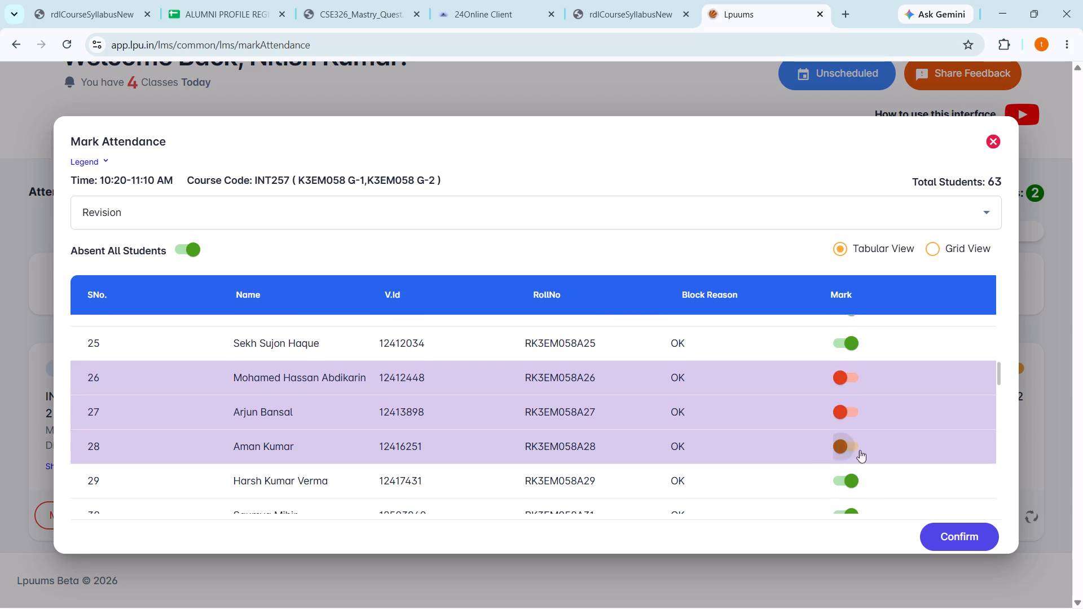
pyautogui.scroll(-1, 876, 456)
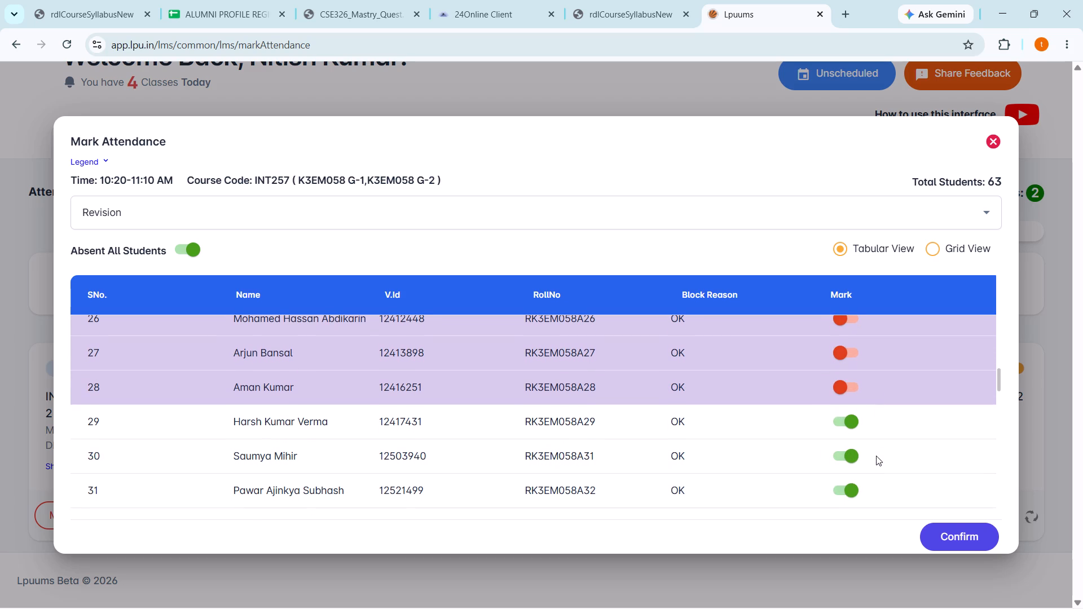
pyautogui.click(848, 418)
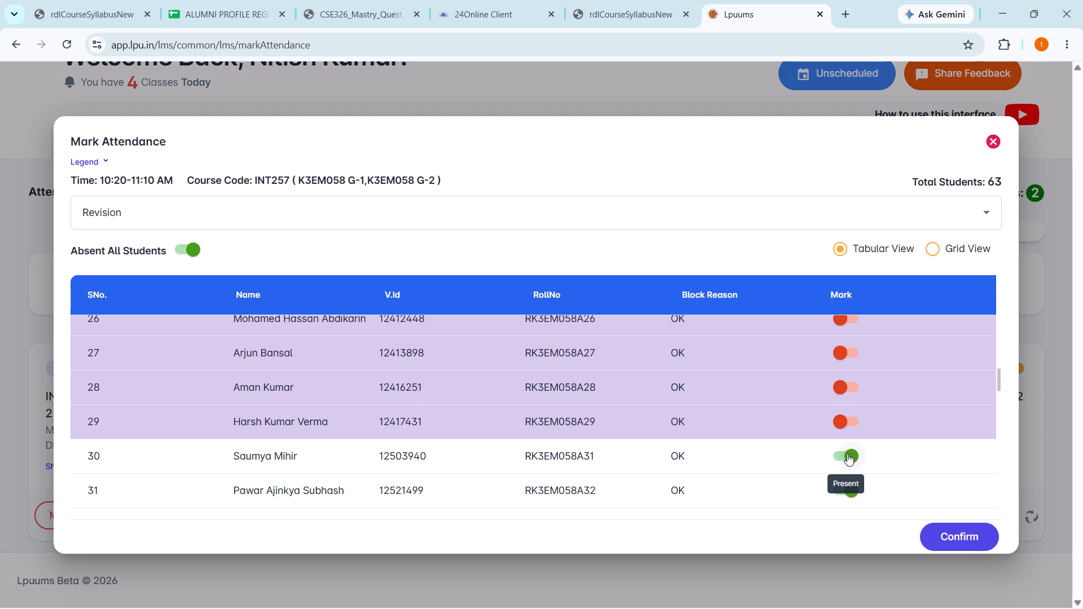
pyautogui.click(847, 453)
# Mark the students with serial numbers 32 and 34 absent, keeping number 31 present.
pyautogui.scroll(-1, 859, 462)
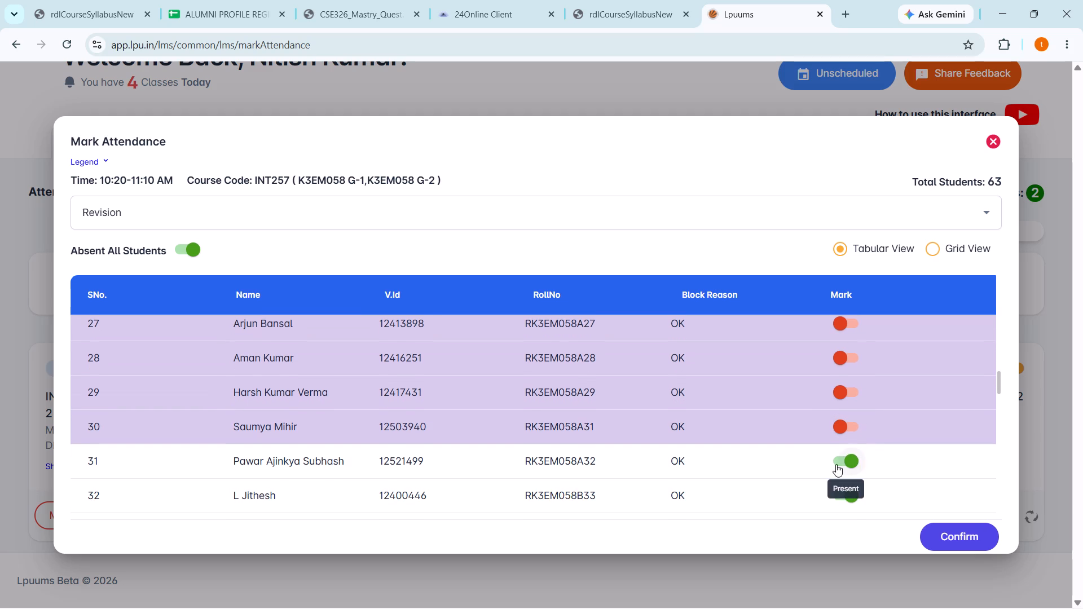
pyautogui.click(836, 462)
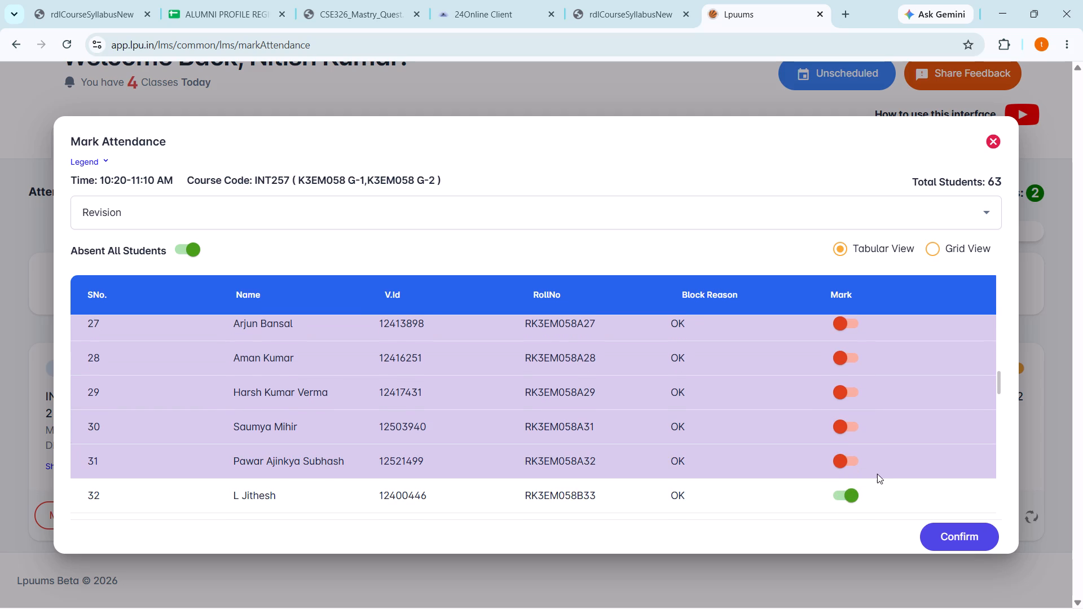
pyautogui.scroll(-1, 877, 474)
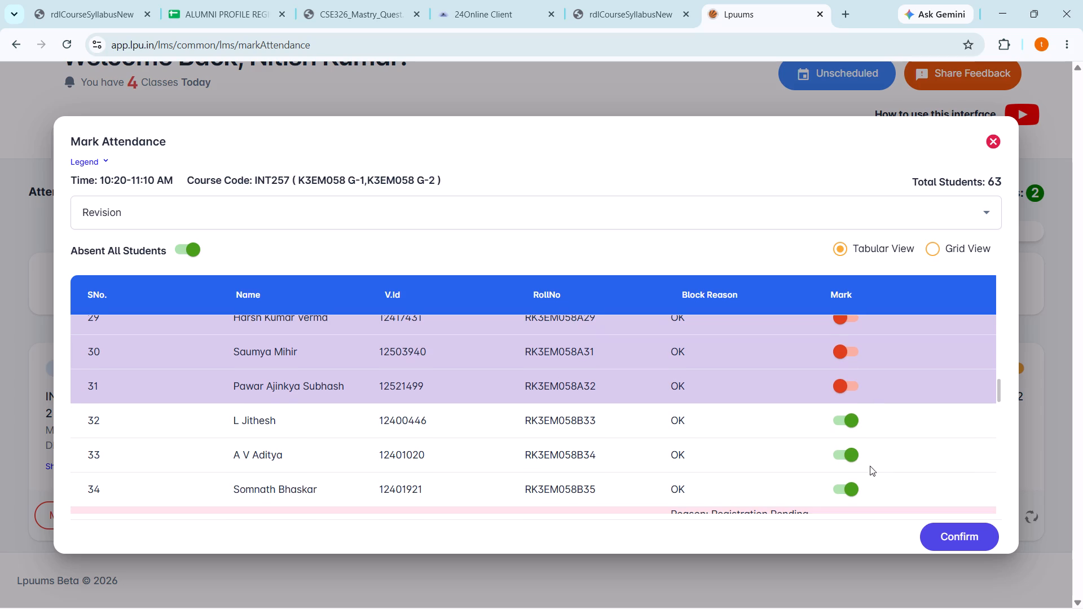
pyautogui.click(846, 413)
pyautogui.scroll(-1, 899, 451)
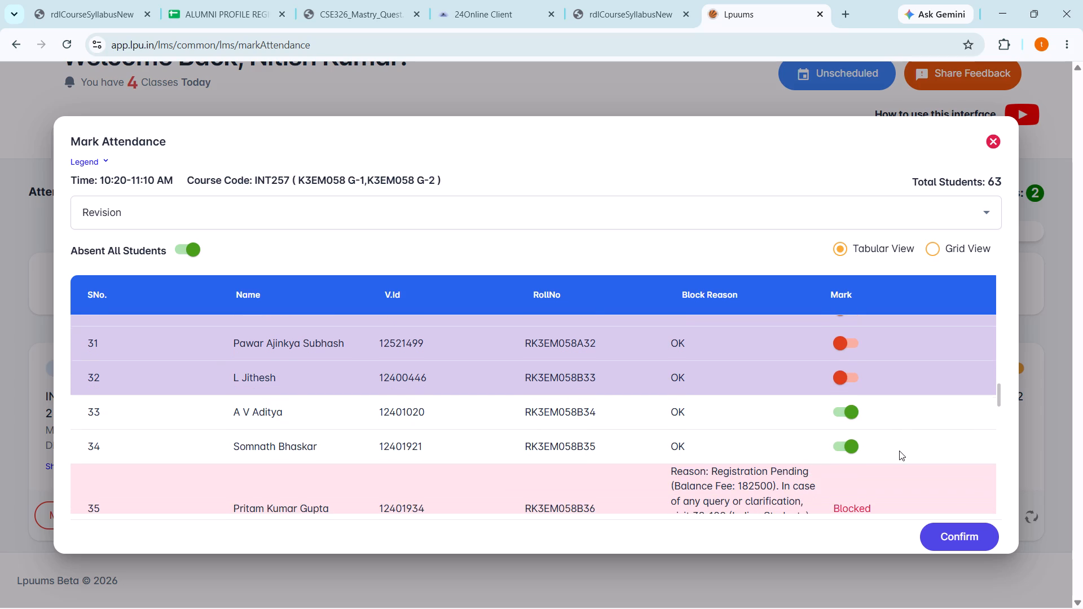
pyautogui.scroll(-1, 899, 451)
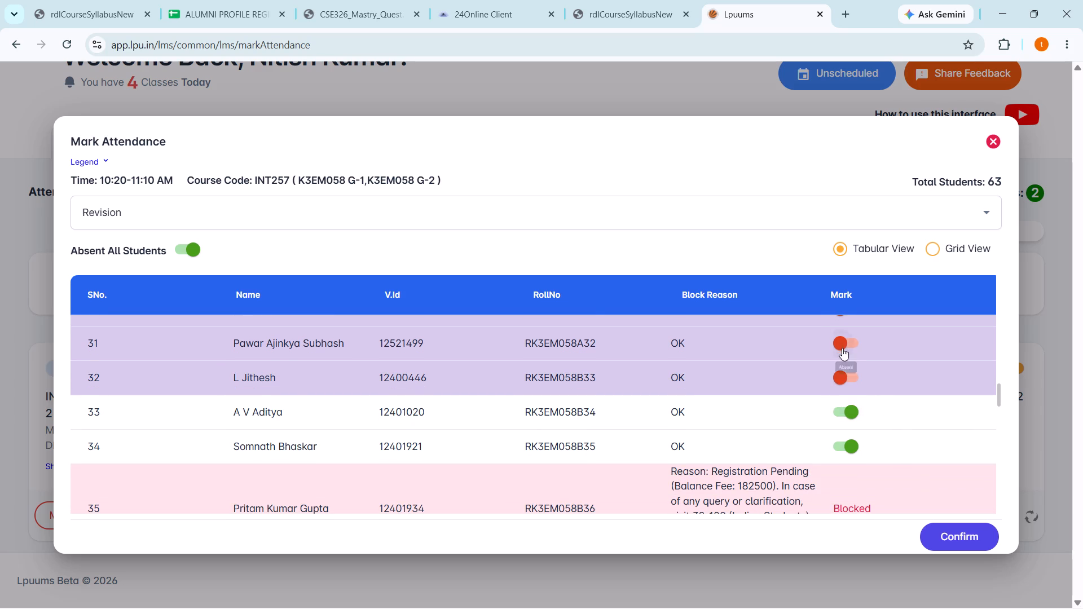
pyautogui.click(842, 346)
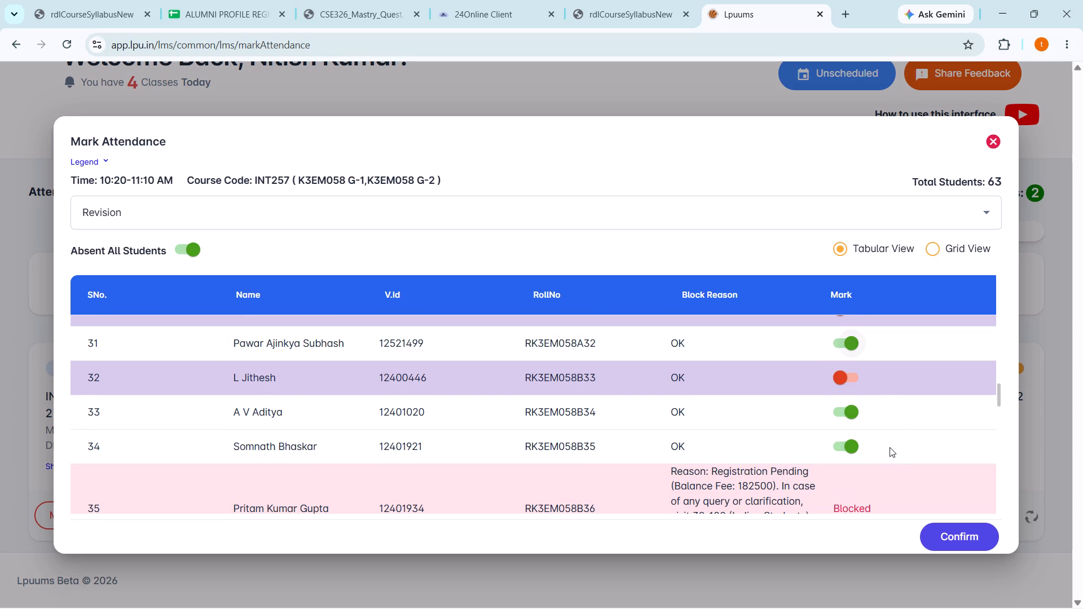
pyautogui.click(849, 445)
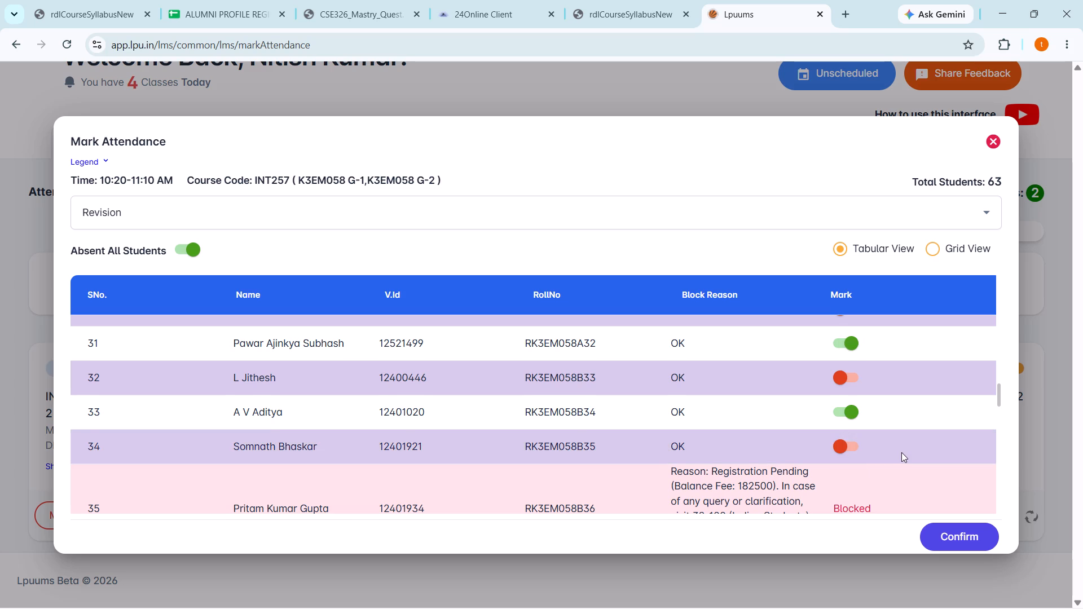
# Mark the students with serial numbers 39 and 41 absent, keeping number 43 present.
pyautogui.scroll(-1, 901, 452)
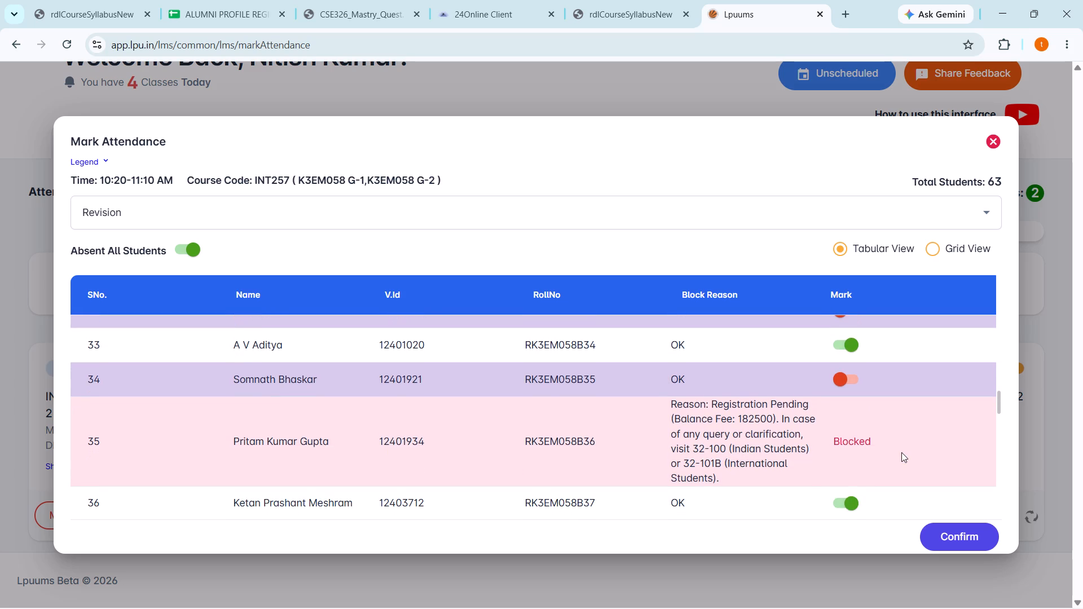
pyautogui.scroll(-2, 901, 452)
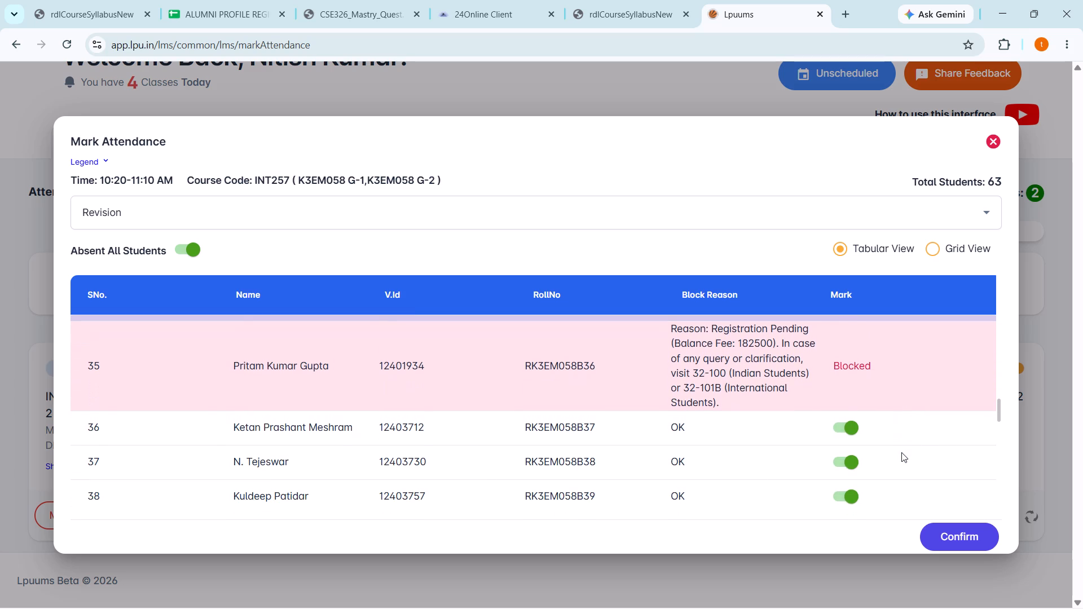
pyautogui.scroll(-1, 901, 452)
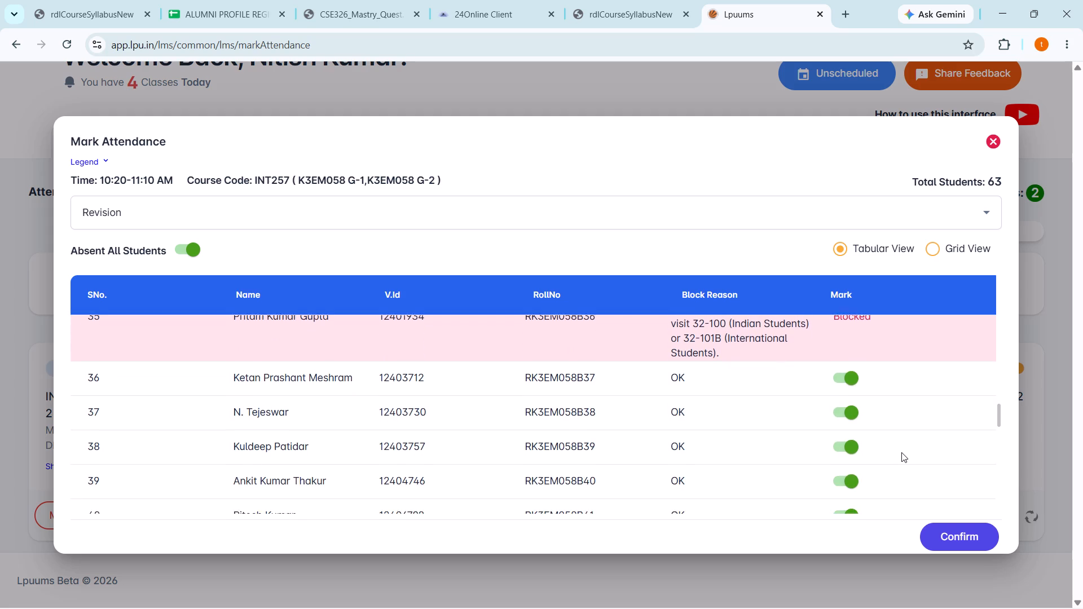
pyautogui.scroll(-3, 901, 452)
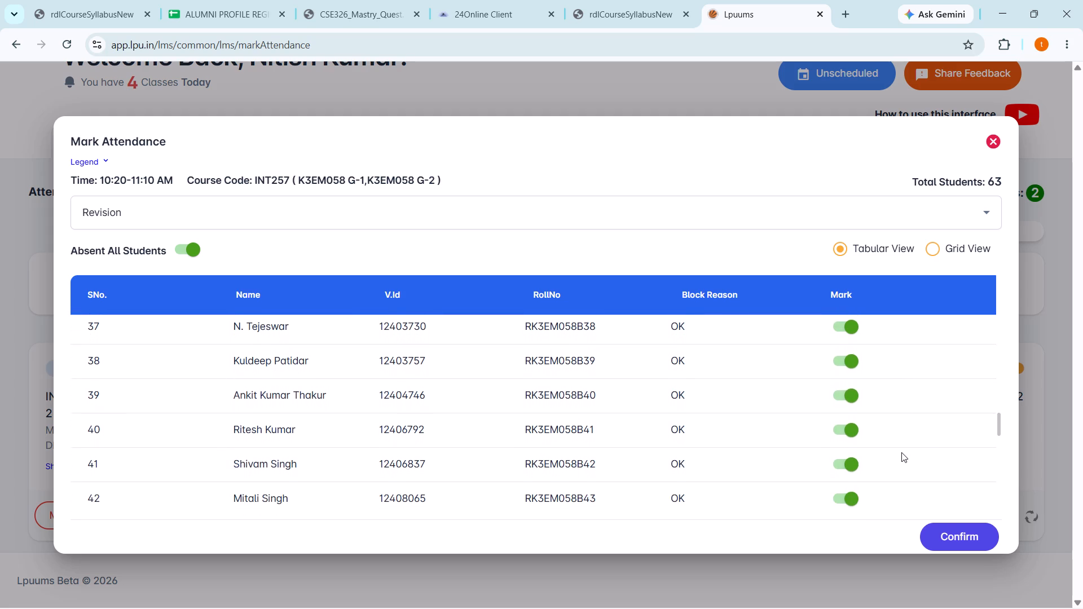
pyautogui.scroll(-1, 901, 452)
pyautogui.click(846, 393)
pyautogui.scroll(-1, 896, 414)
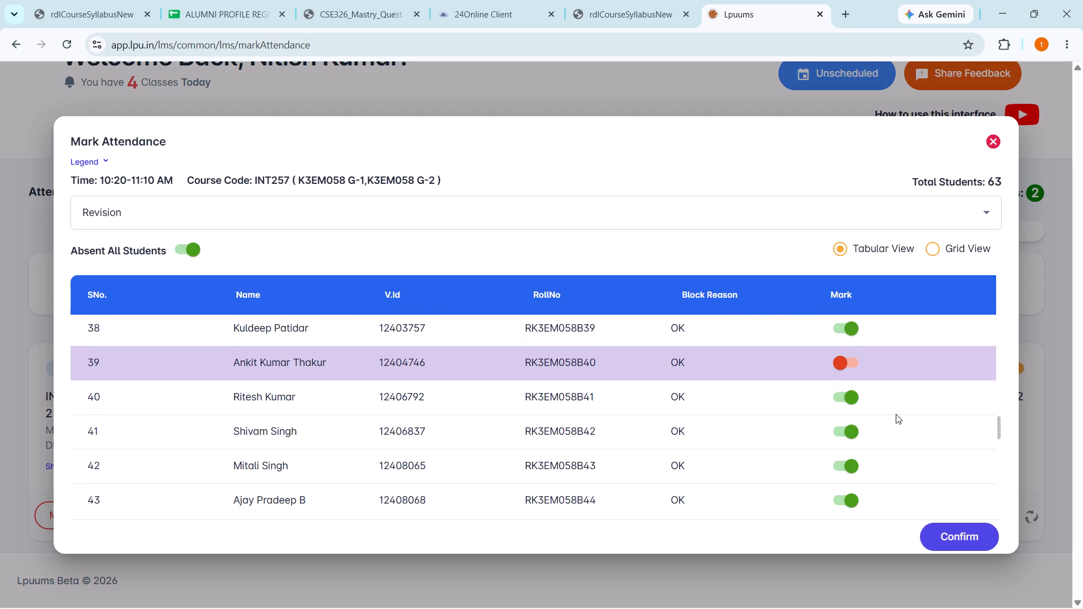
pyautogui.scroll(-1, 896, 414)
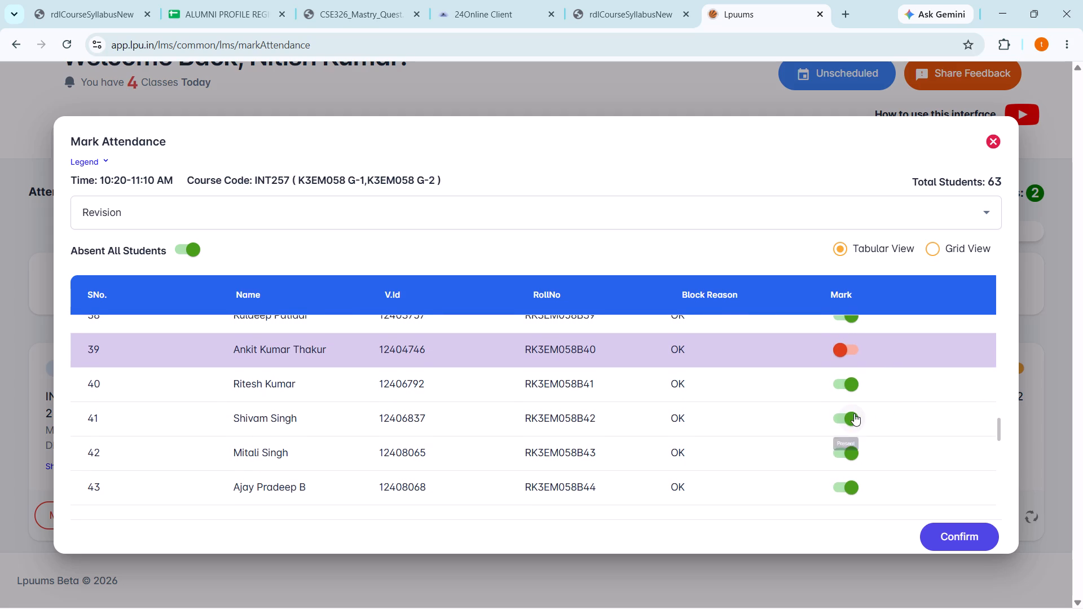
pyautogui.click(840, 416)
pyautogui.scroll(-1, 888, 453)
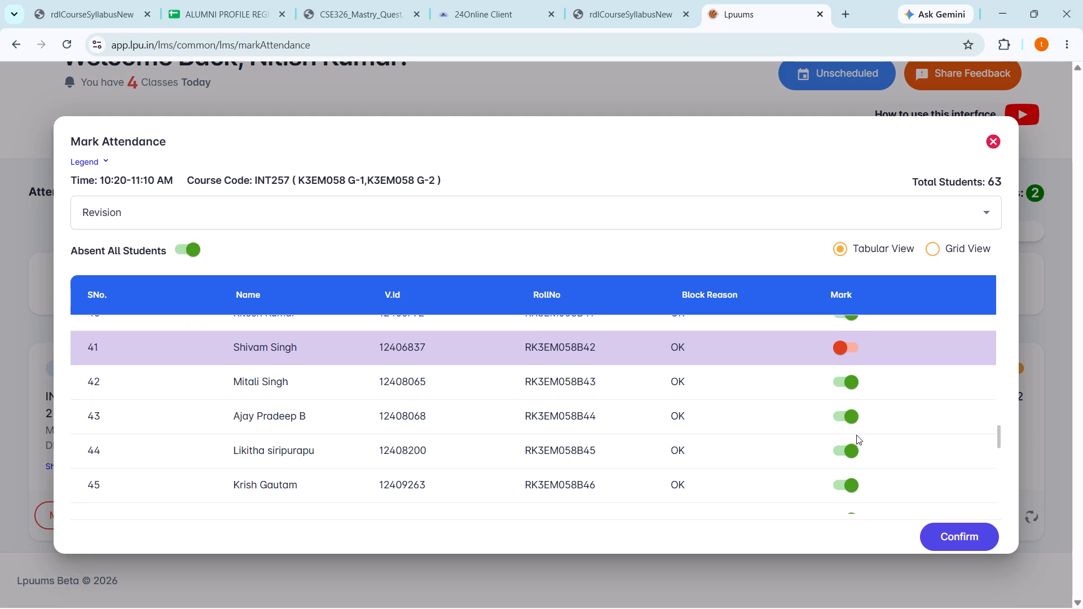
pyautogui.click(839, 419)
pyautogui.scroll(-1, 892, 435)
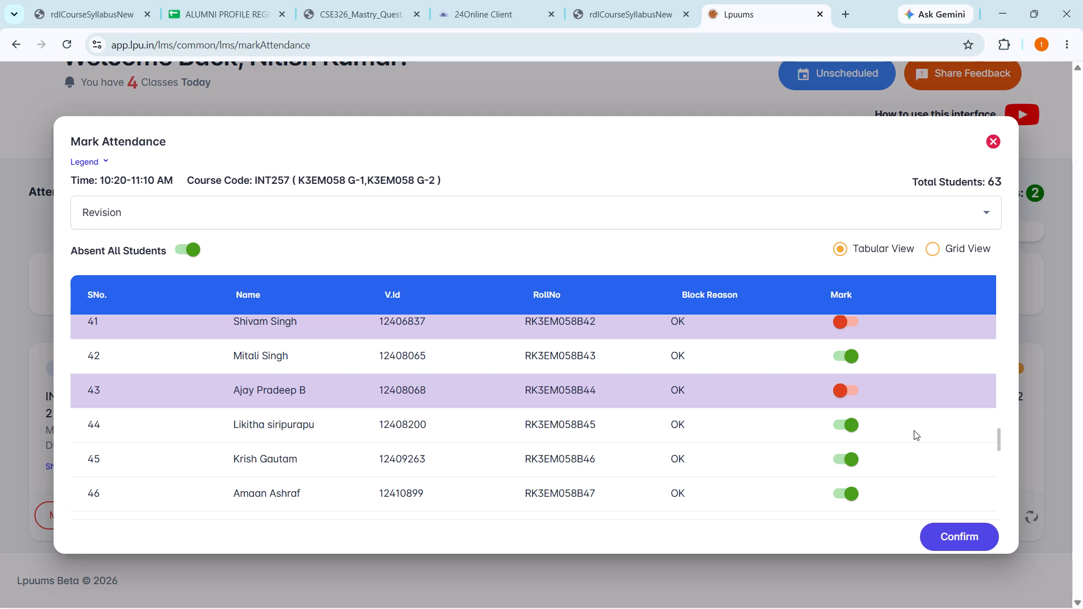
pyautogui.scroll(-1, 914, 430)
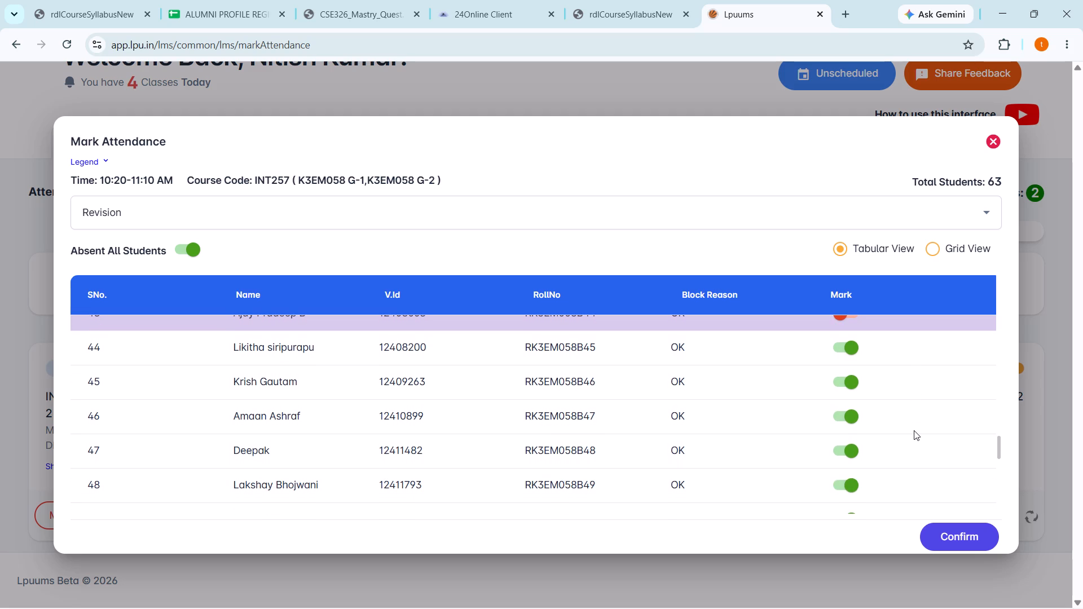
pyautogui.scroll(1, 914, 430)
pyautogui.click(851, 387)
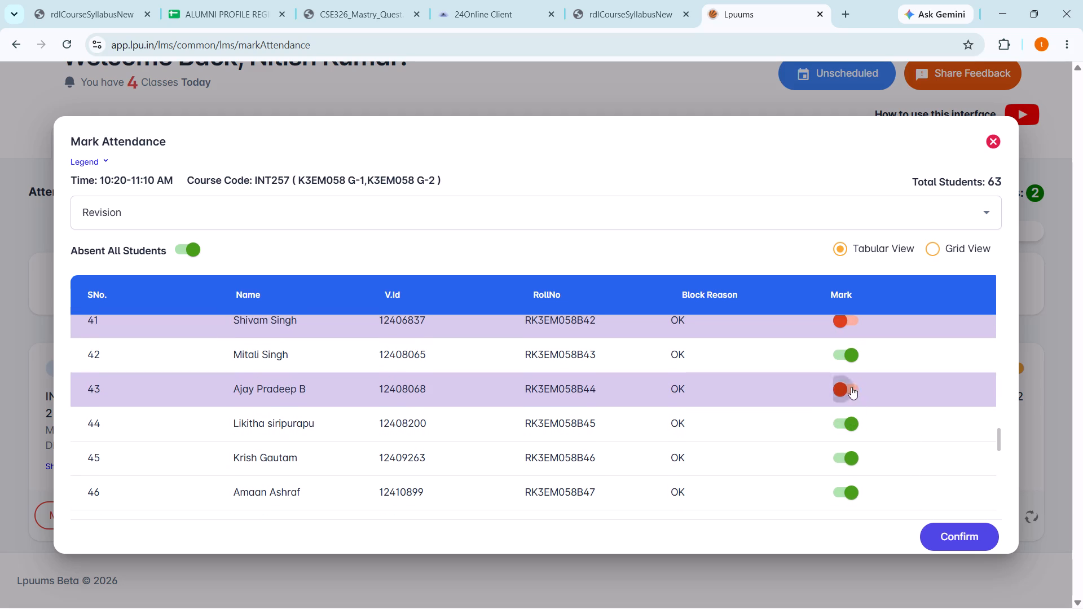
# Mark the students with serial numbers 46, 47, 48 and 49 absent.
pyautogui.scroll(-1, 908, 453)
pyautogui.click(838, 443)
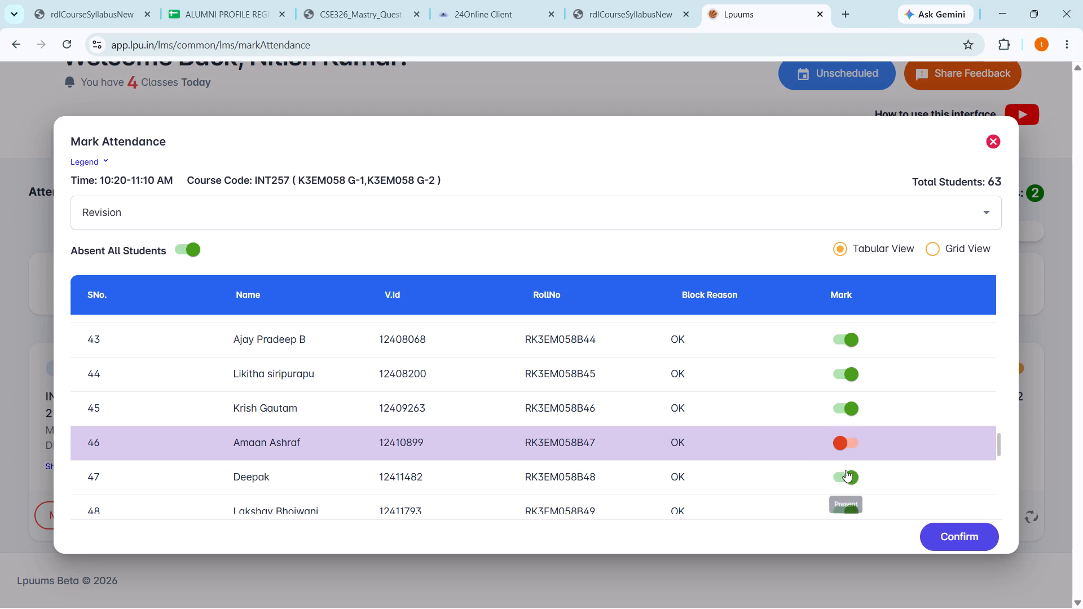
pyautogui.click(845, 473)
pyautogui.scroll(-1, 899, 471)
pyautogui.click(848, 458)
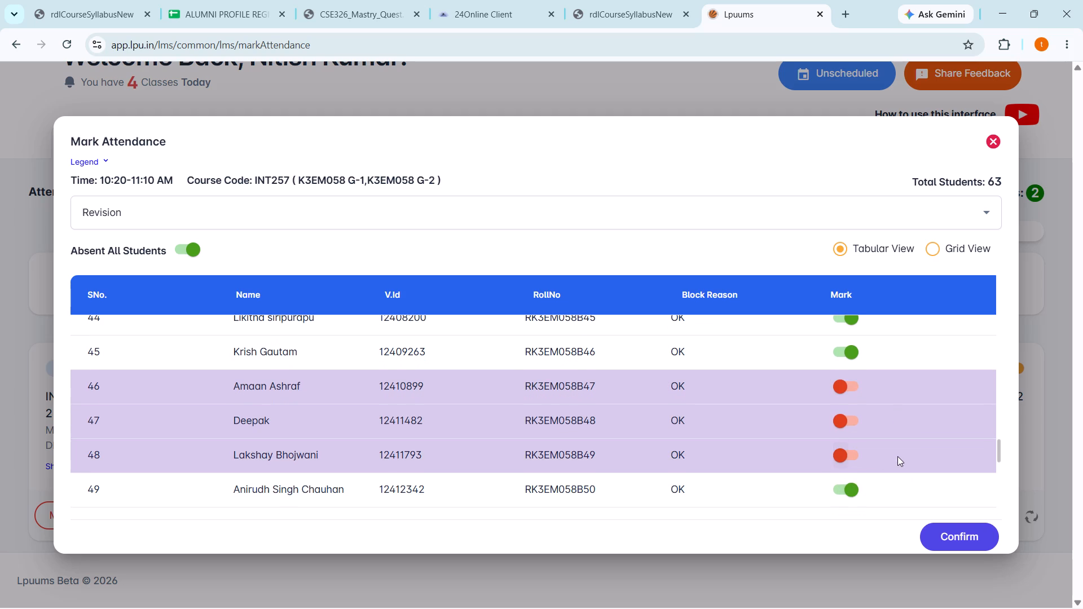
pyautogui.scroll(-1, 904, 457)
pyautogui.click(847, 438)
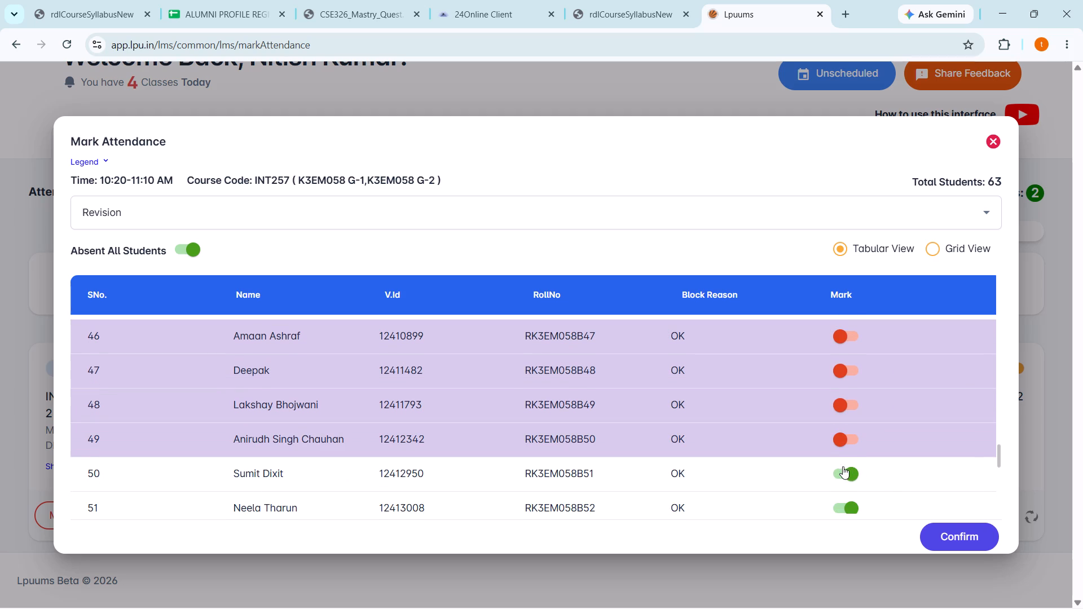
# Mark the students with serial numbers 51, 52 and 54 absent, keeping number 50 present.
pyautogui.click(841, 473)
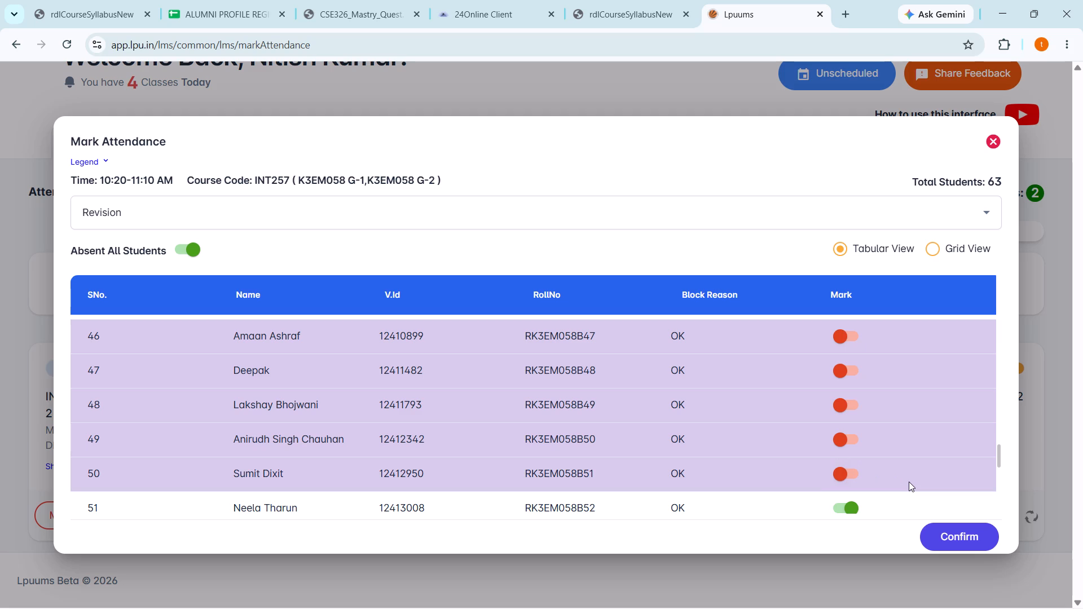
pyautogui.scroll(-1, 909, 482)
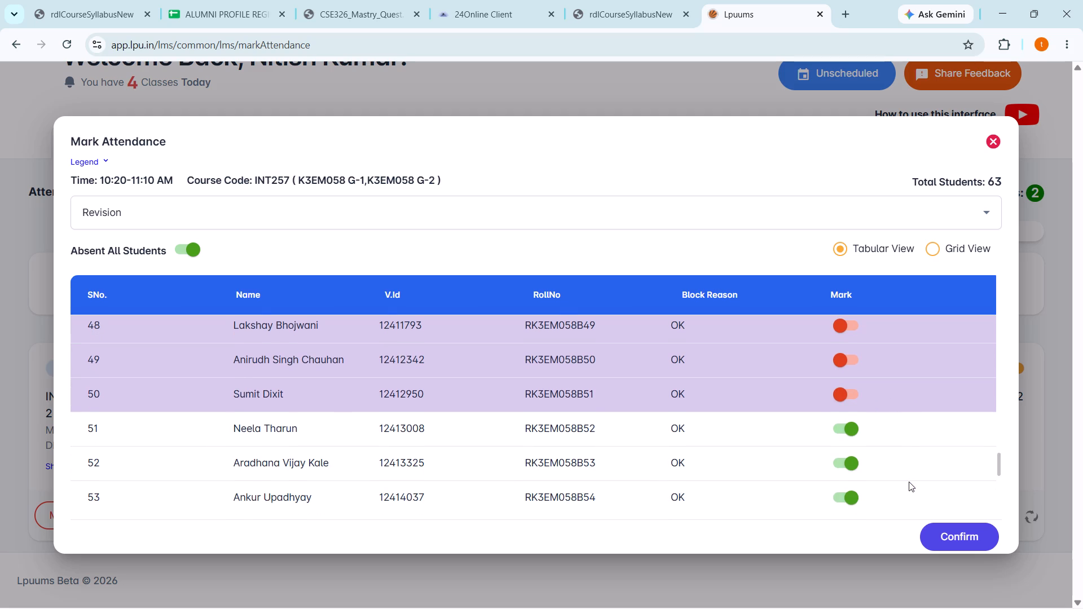
pyautogui.click(846, 431)
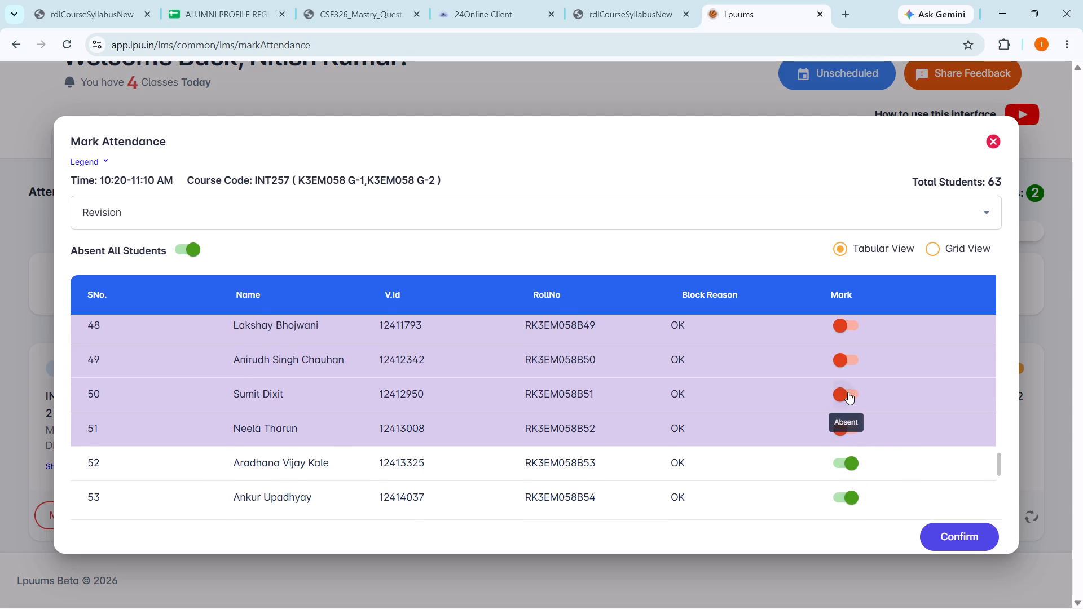
pyautogui.click(847, 392)
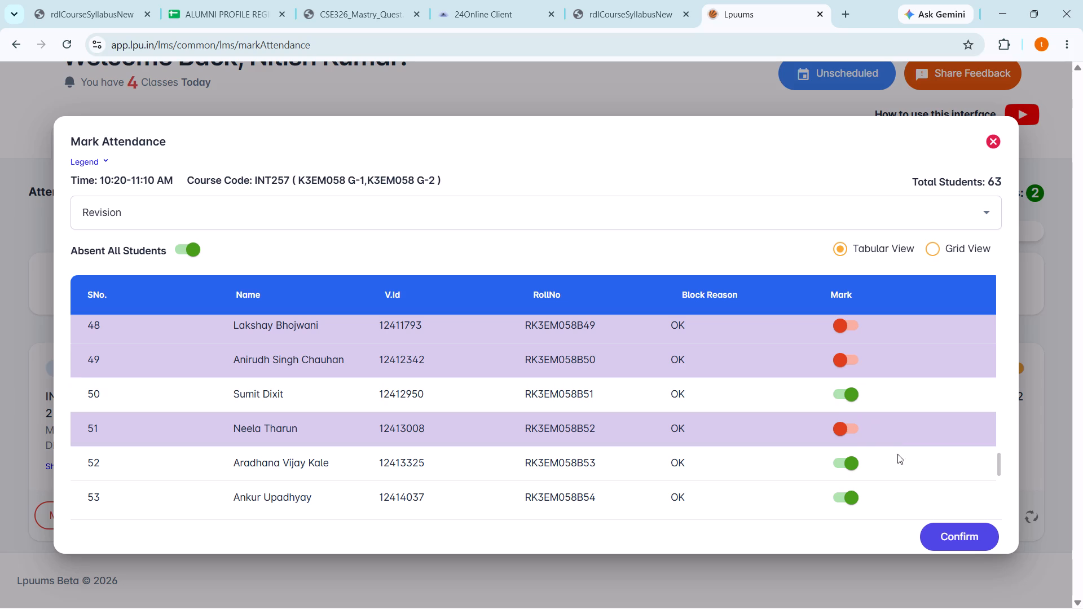
pyautogui.click(844, 462)
pyautogui.scroll(-1, 878, 466)
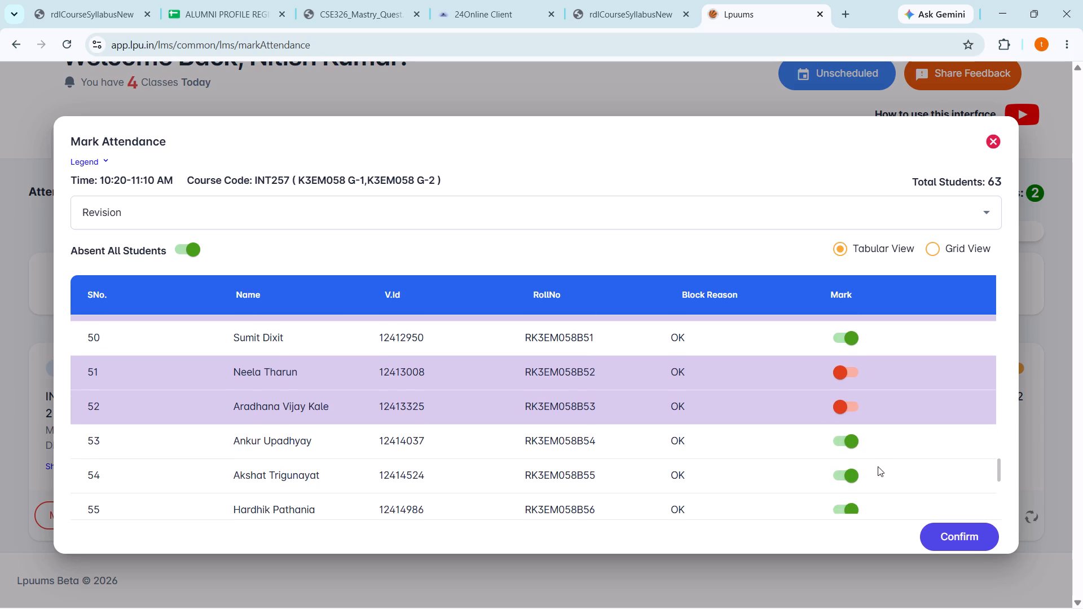
pyautogui.scroll(-1, 878, 466)
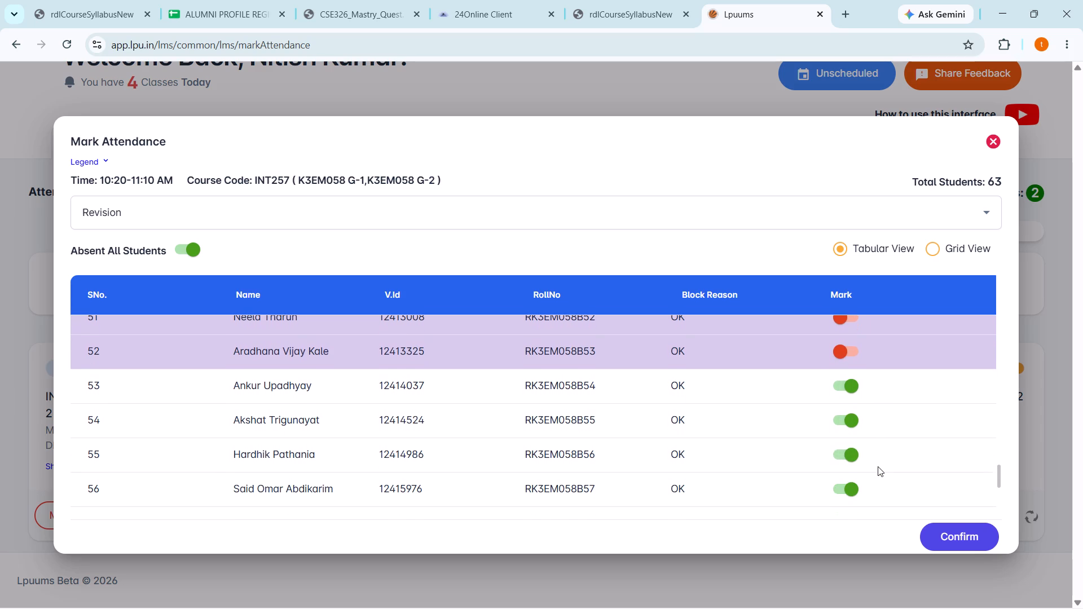
pyautogui.click(838, 418)
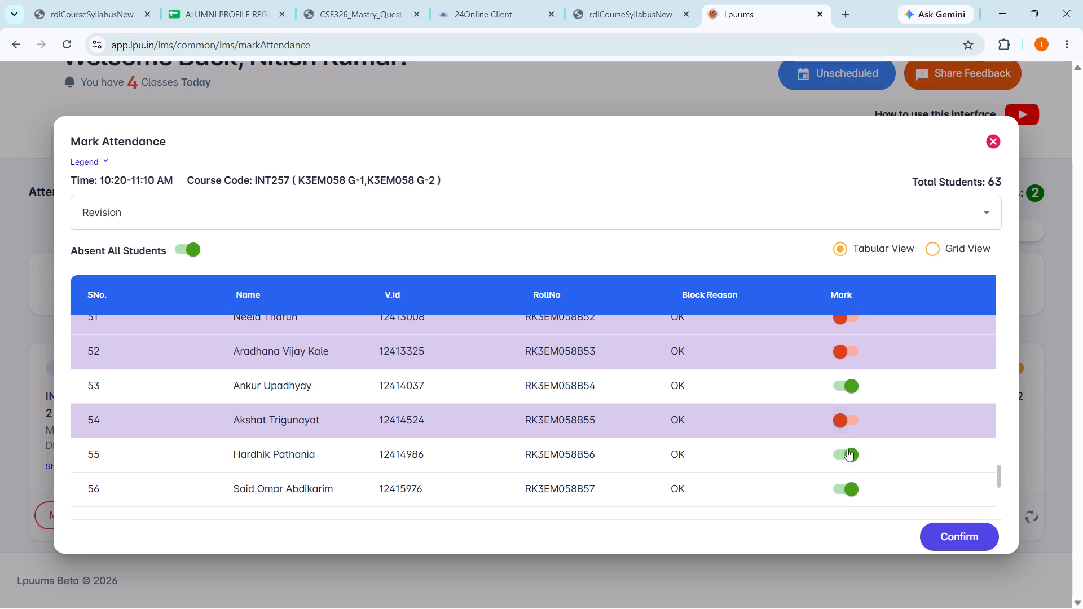
# Review the attendance marks of the students with serial numbers 55 to 63 at the end of the list.
pyautogui.scroll(-1, 896, 447)
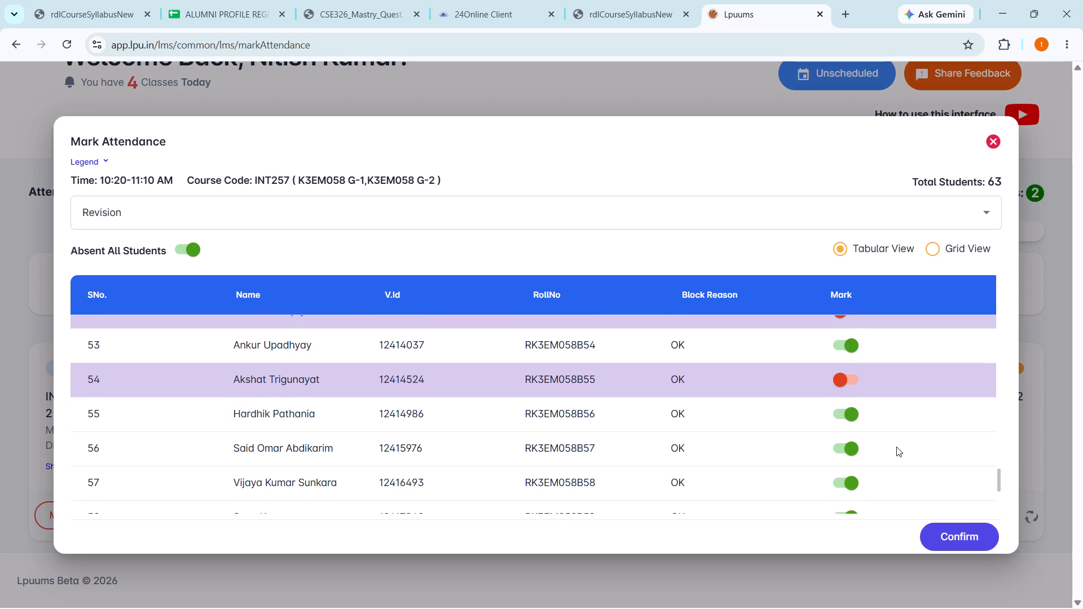
pyautogui.scroll(-2, 896, 447)
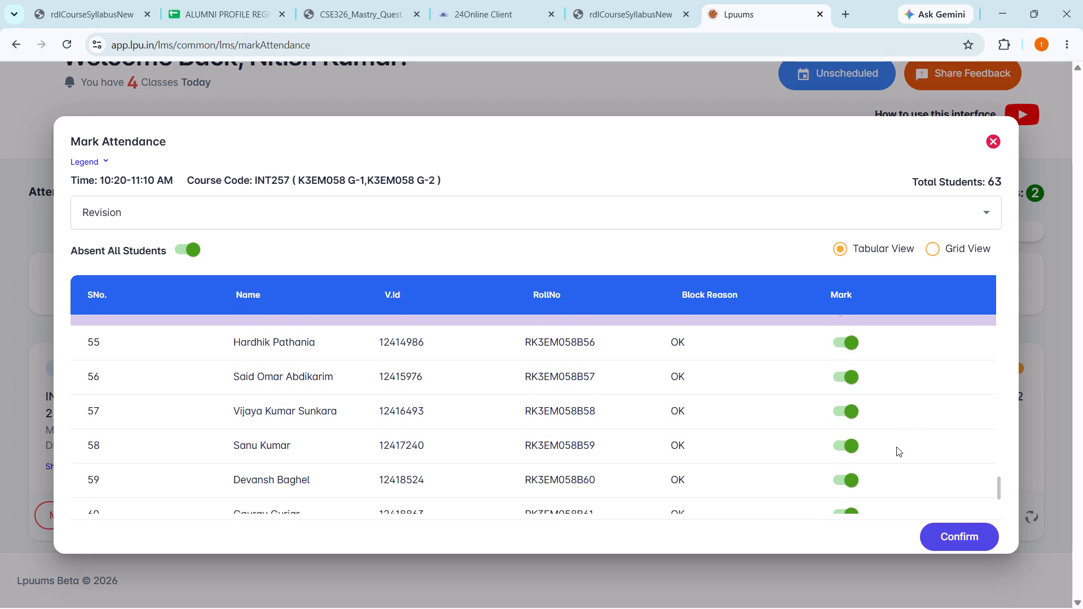
pyautogui.scroll(-1, 896, 447)
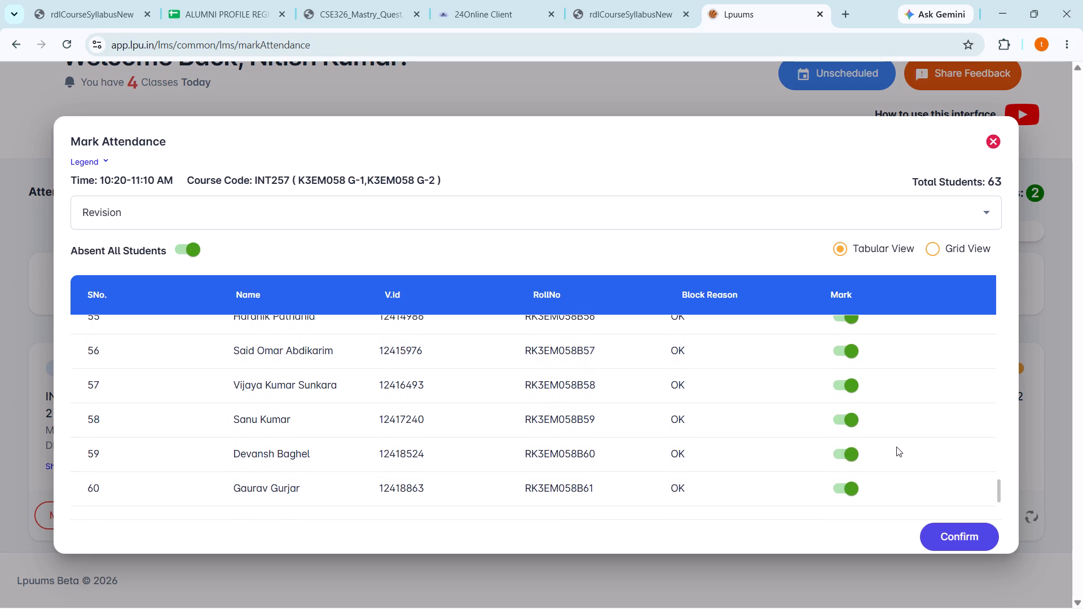
pyautogui.scroll(-2, 896, 447)
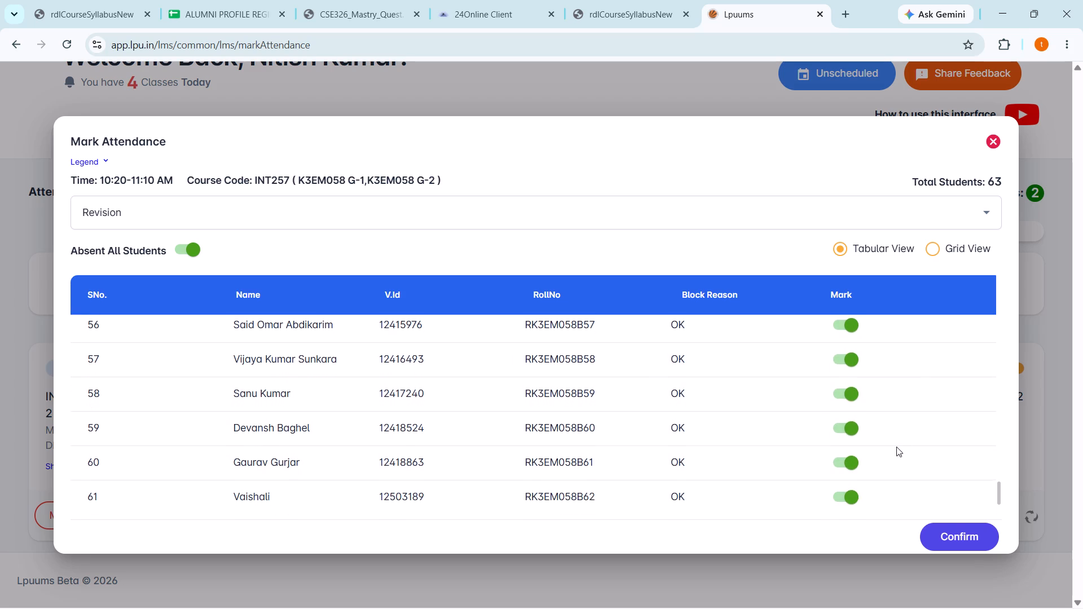
pyautogui.scroll(-1, 896, 447)
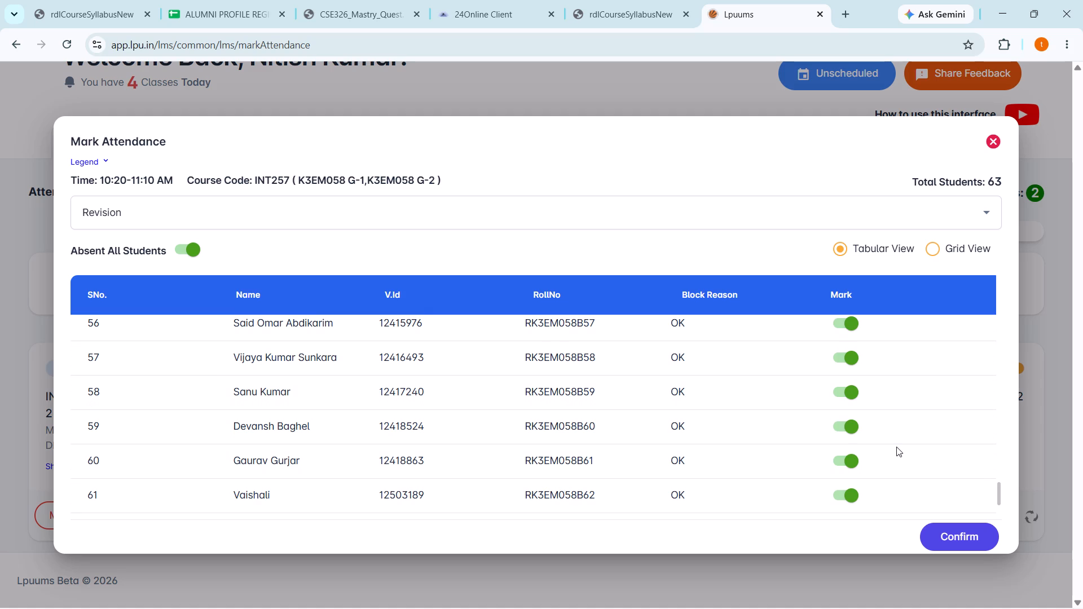
pyautogui.scroll(-1, 896, 447)
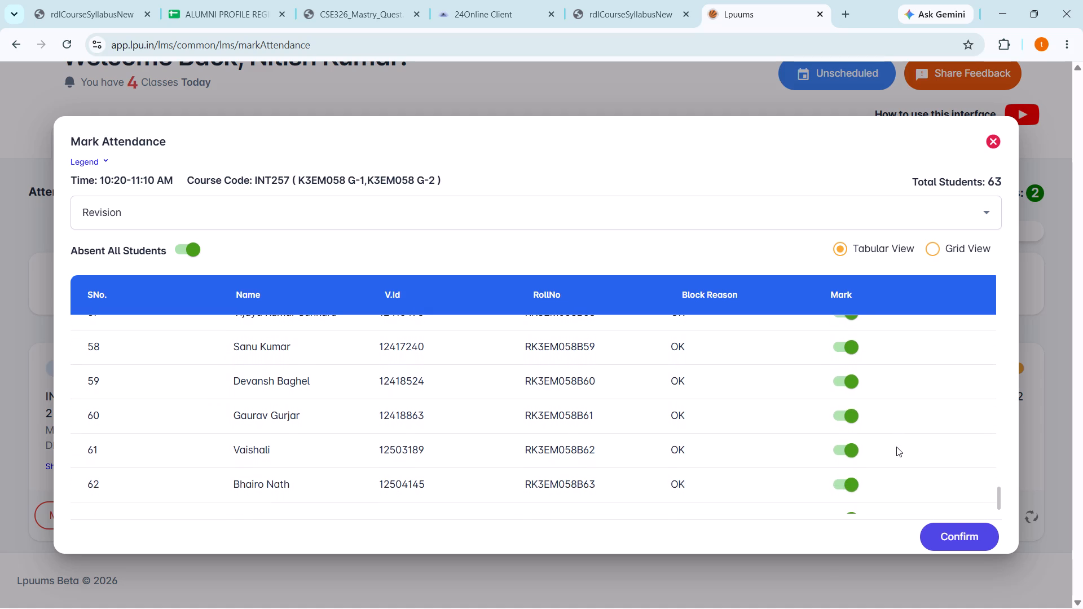
pyautogui.scroll(-1, 896, 447)
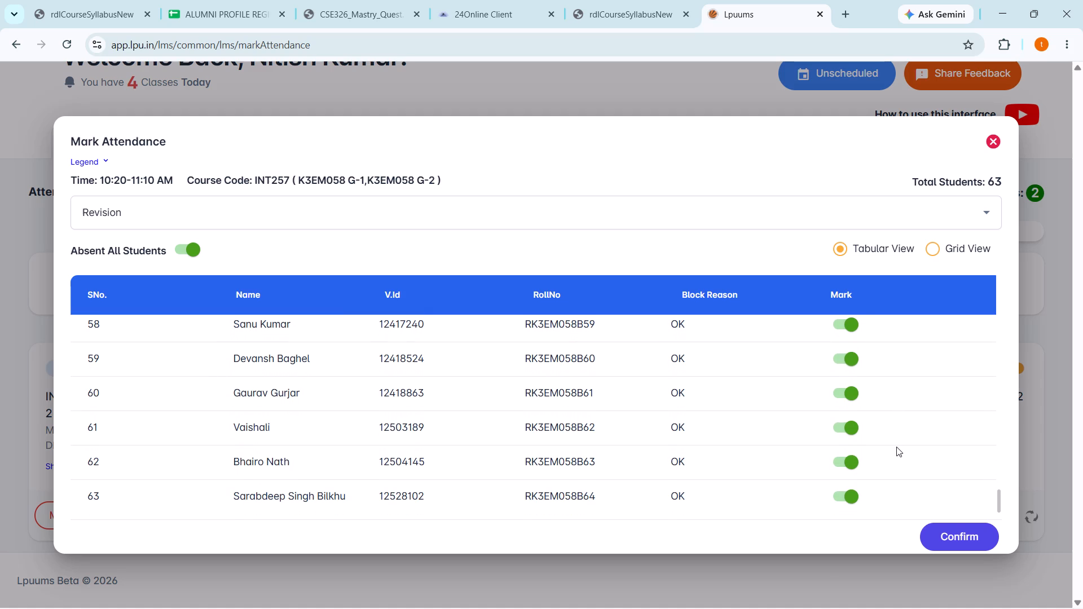
pyautogui.scroll(-1, 896, 447)
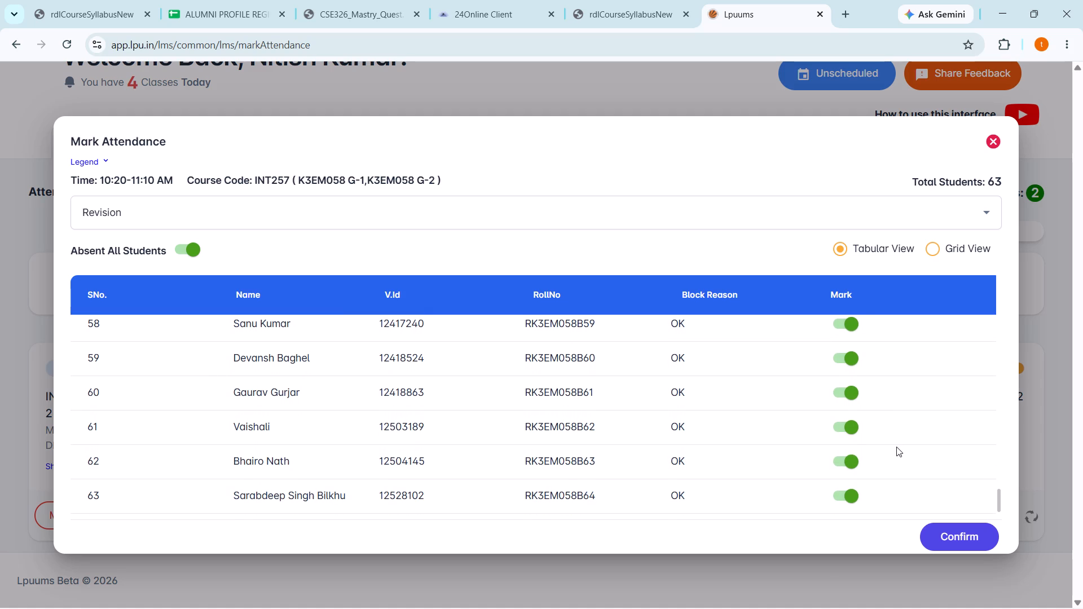
pyautogui.scroll(-1, 896, 447)
# Change the students with serial numbers 1, 2 and 5 from absent to present.
pyautogui.scroll(12, 896, 447)
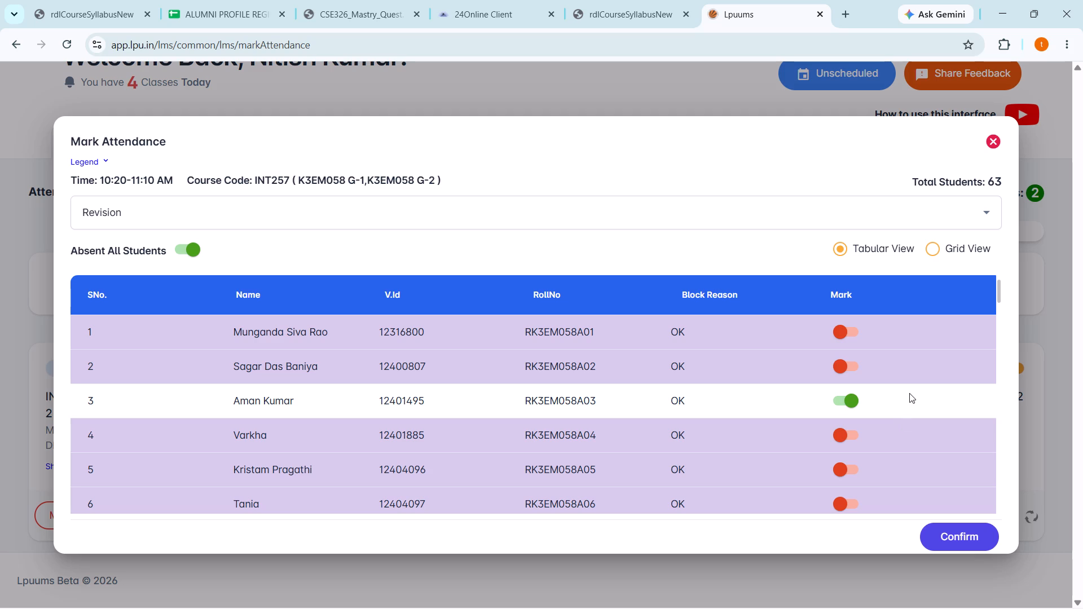
pyautogui.click(842, 332)
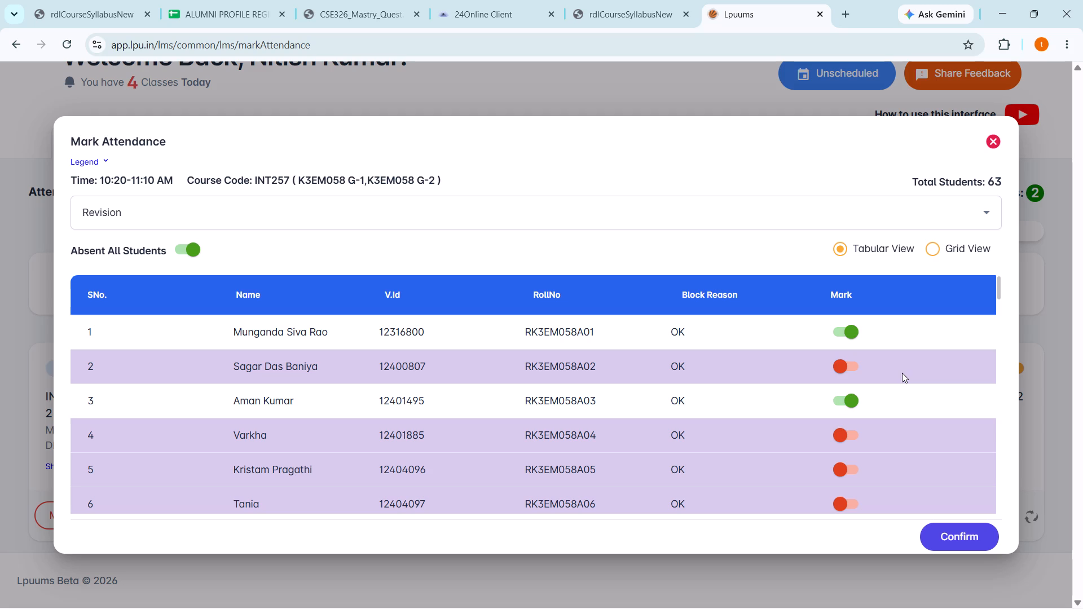
pyautogui.scroll(1, 902, 373)
pyautogui.scroll(-1, 915, 408)
pyautogui.click(846, 337)
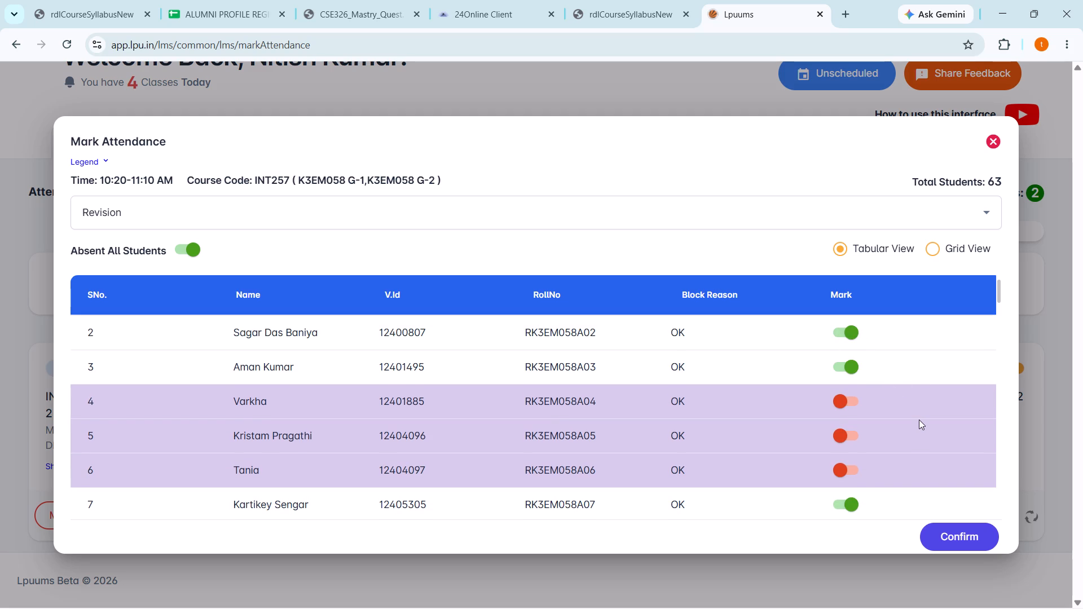
pyautogui.scroll(-1, 919, 420)
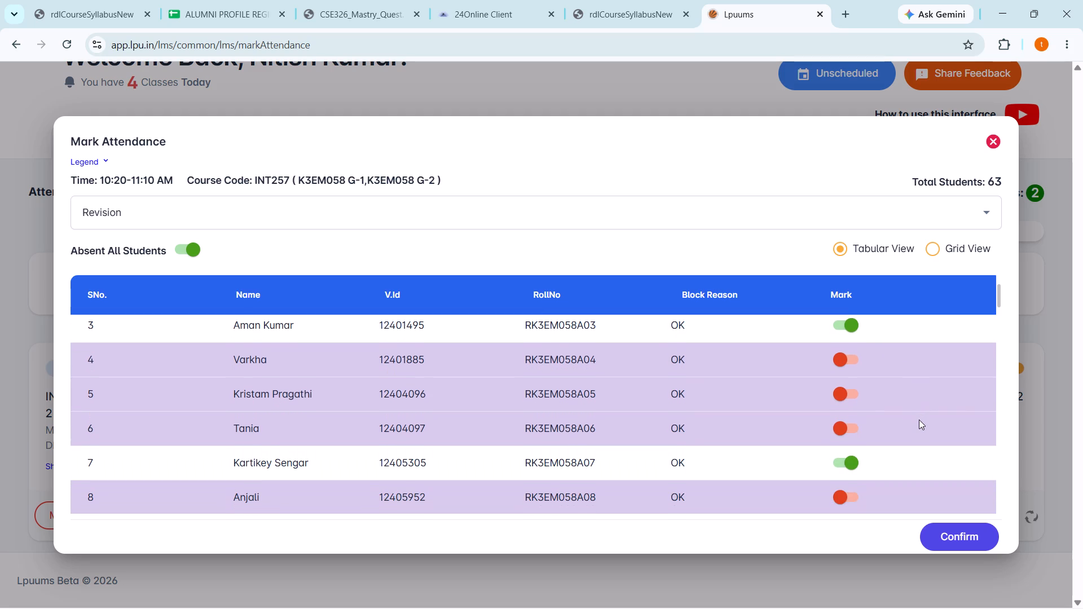
pyautogui.click(851, 392)
# Change the students with serial numbers 8 and 10 from absent to present.
pyautogui.scroll(-1, 898, 417)
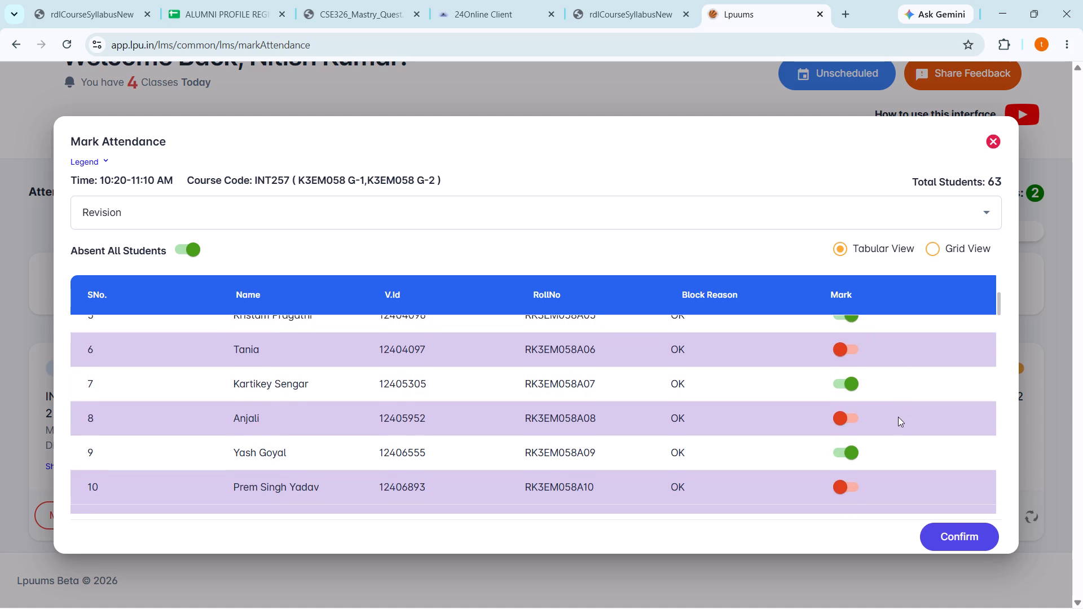
pyautogui.scroll(-2, 898, 417)
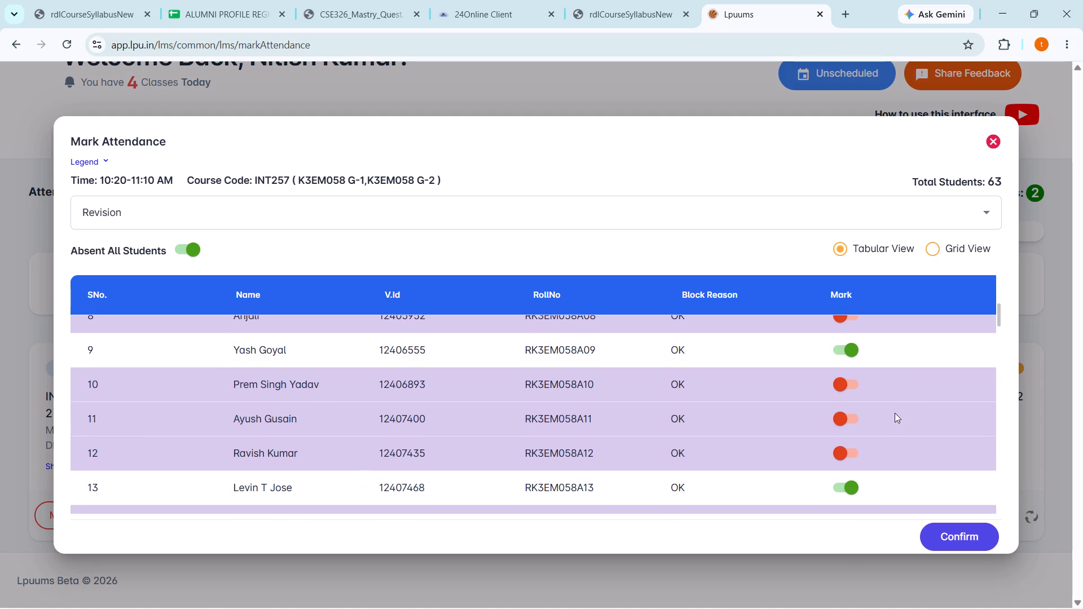
pyautogui.scroll(1, 884, 386)
pyautogui.click(852, 360)
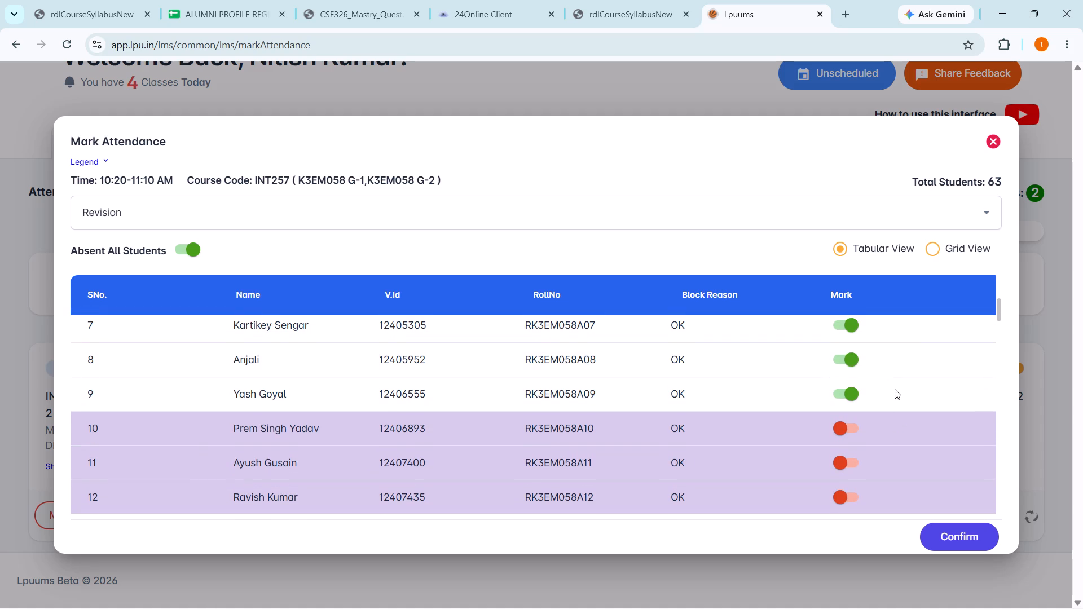
pyautogui.click(847, 427)
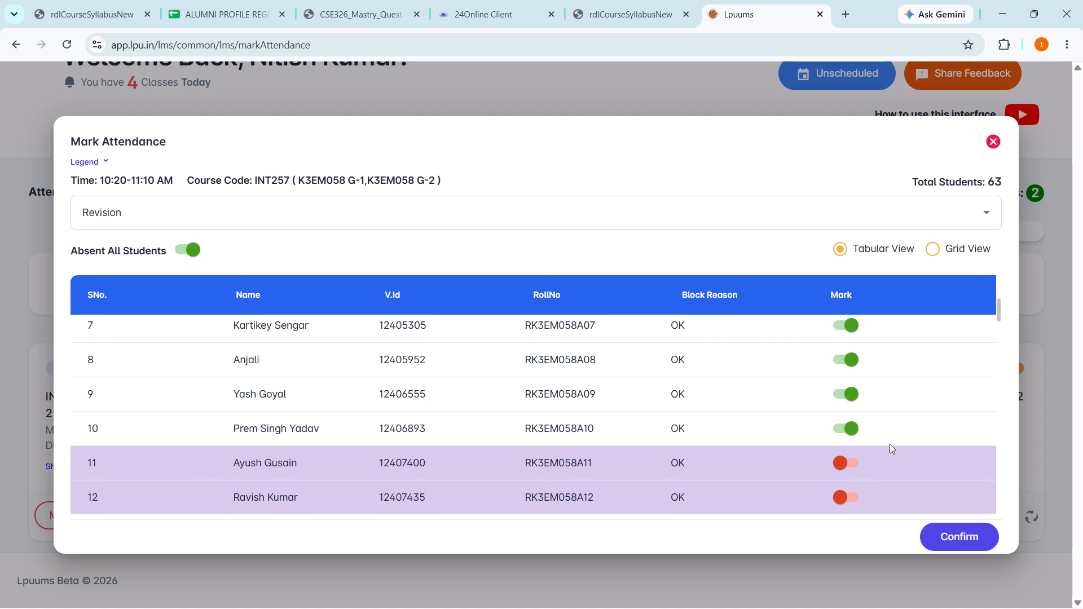
# Change the students with serial numbers 12, 14 and 17 from absent to present.
pyautogui.scroll(-2, 890, 444)
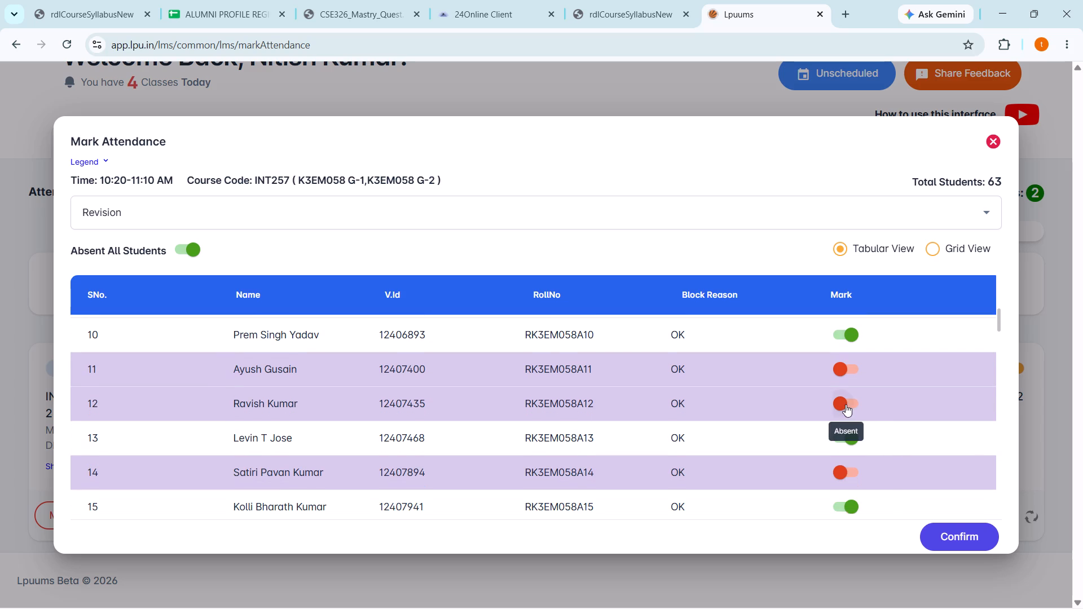
pyautogui.click(846, 404)
pyautogui.scroll(-1, 906, 440)
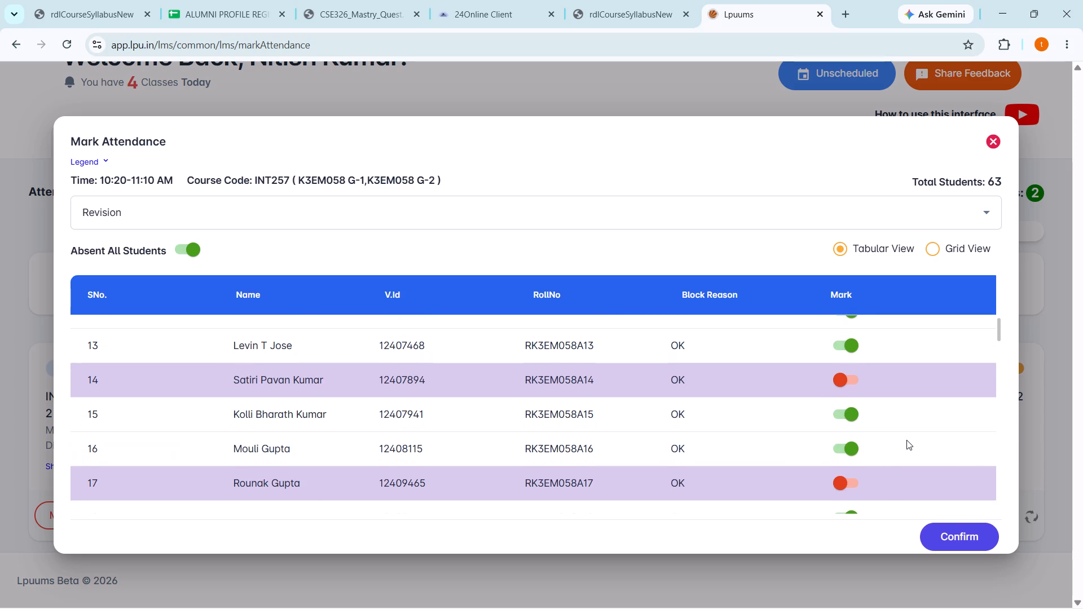
pyautogui.click(848, 383)
pyautogui.scroll(-1, 930, 435)
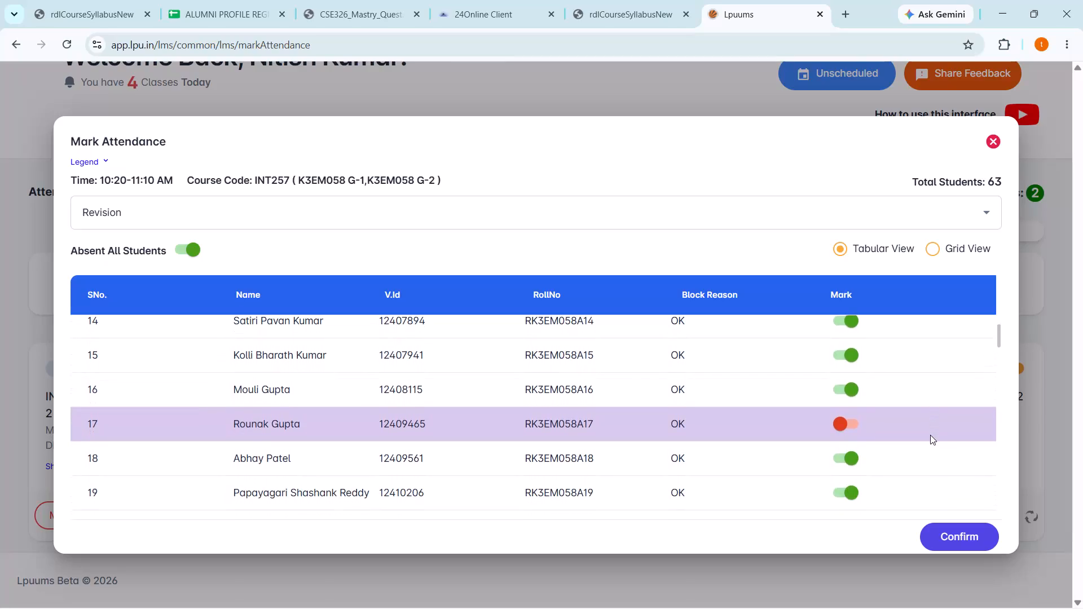
pyautogui.scroll(-2, 930, 435)
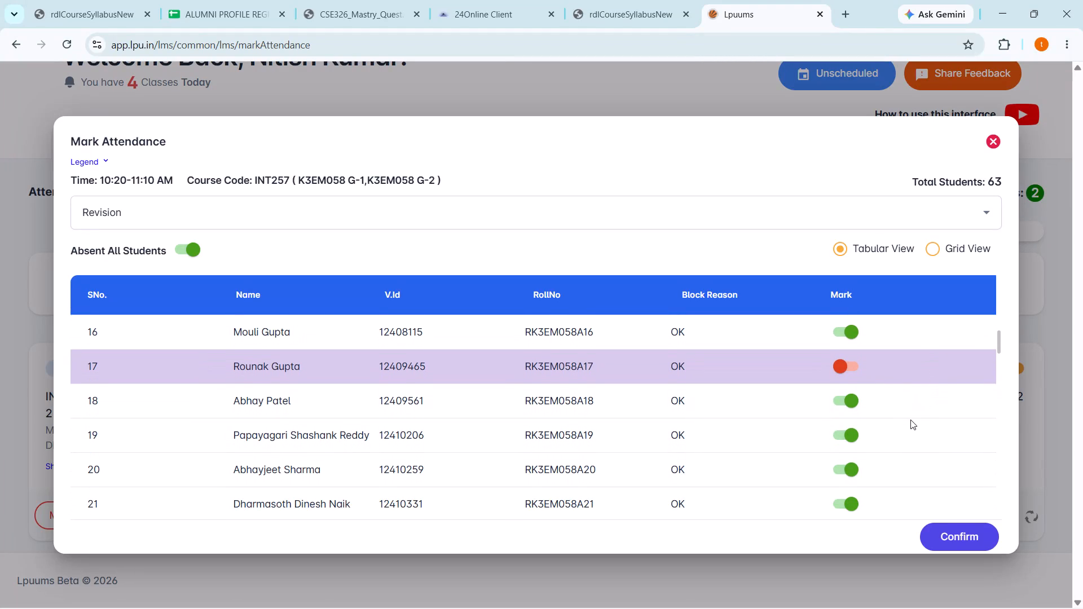
pyautogui.click(840, 364)
# Change the students with serial numbers 26, 28 and 29 from absent to present.
pyautogui.scroll(-1, 885, 388)
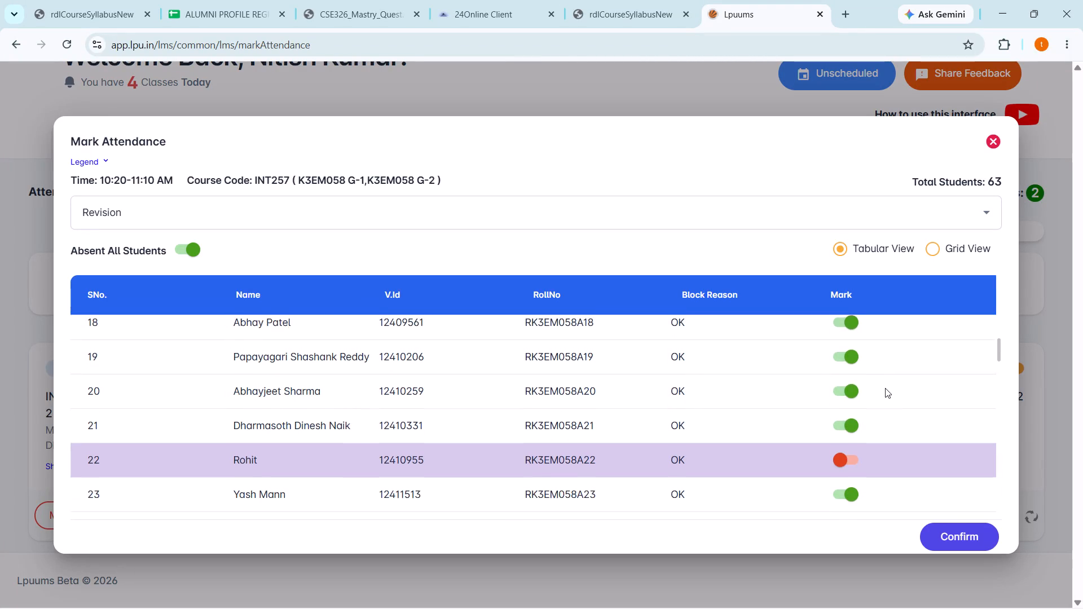
pyautogui.scroll(-1, 885, 388)
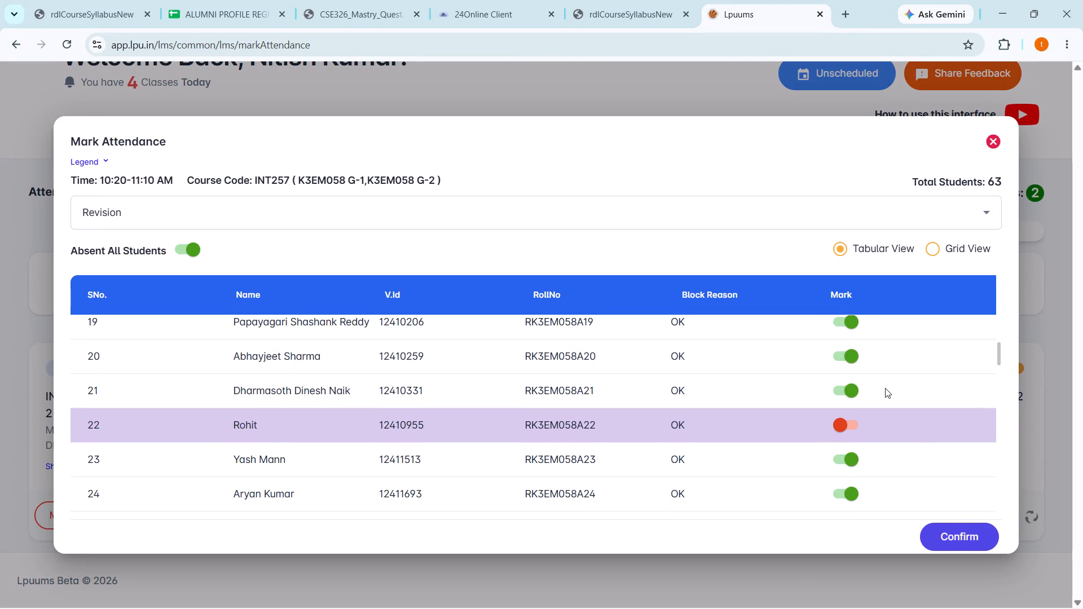
pyautogui.scroll(-2, 915, 440)
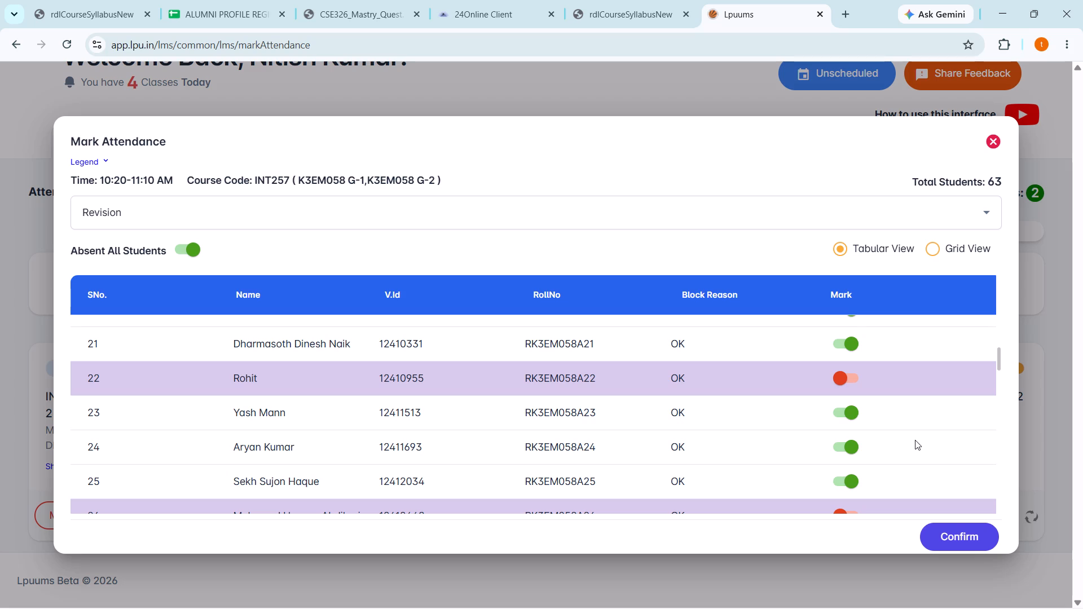
pyautogui.scroll(-2, 915, 440)
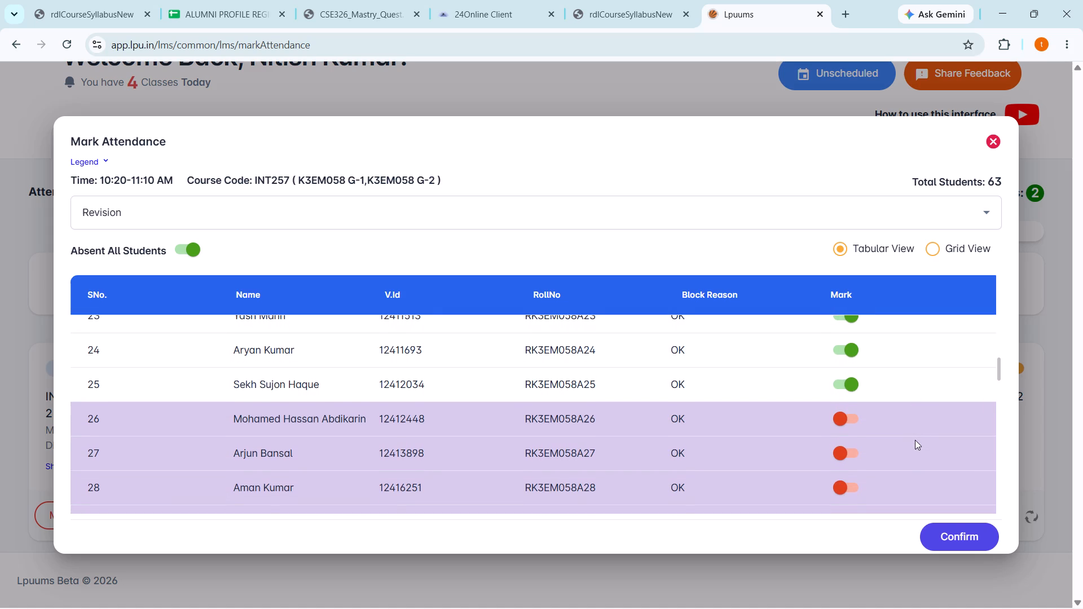
pyautogui.scroll(-1, 915, 440)
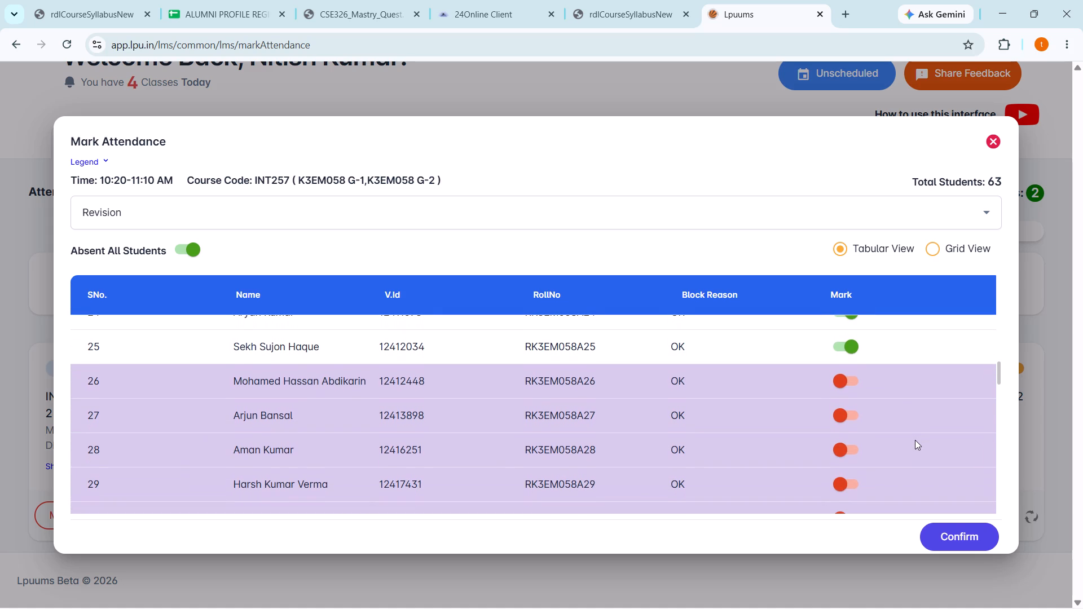
pyautogui.click(840, 382)
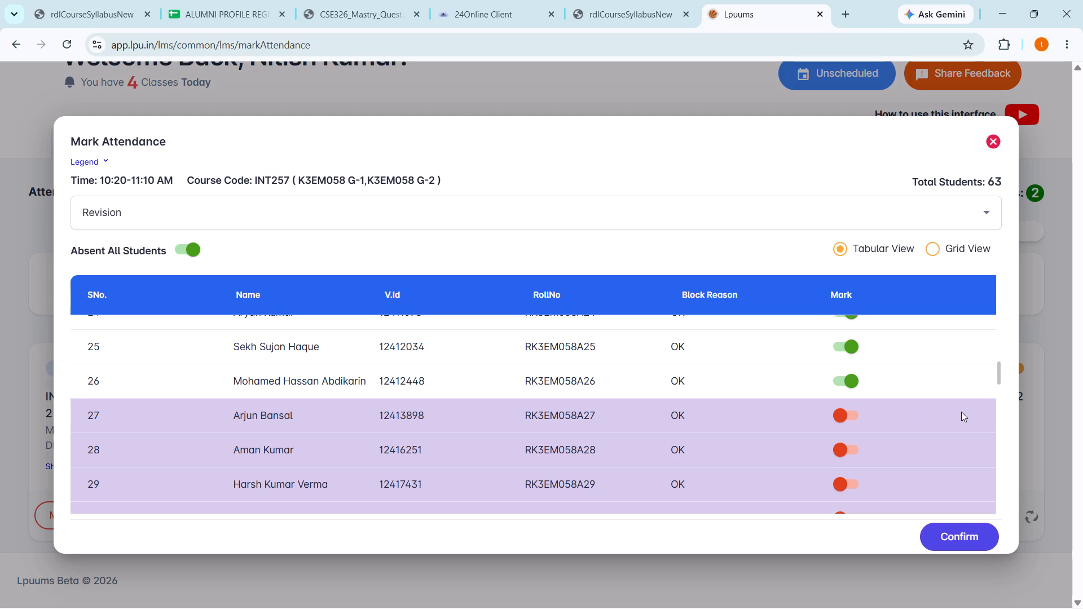
pyautogui.scroll(-1, 961, 412)
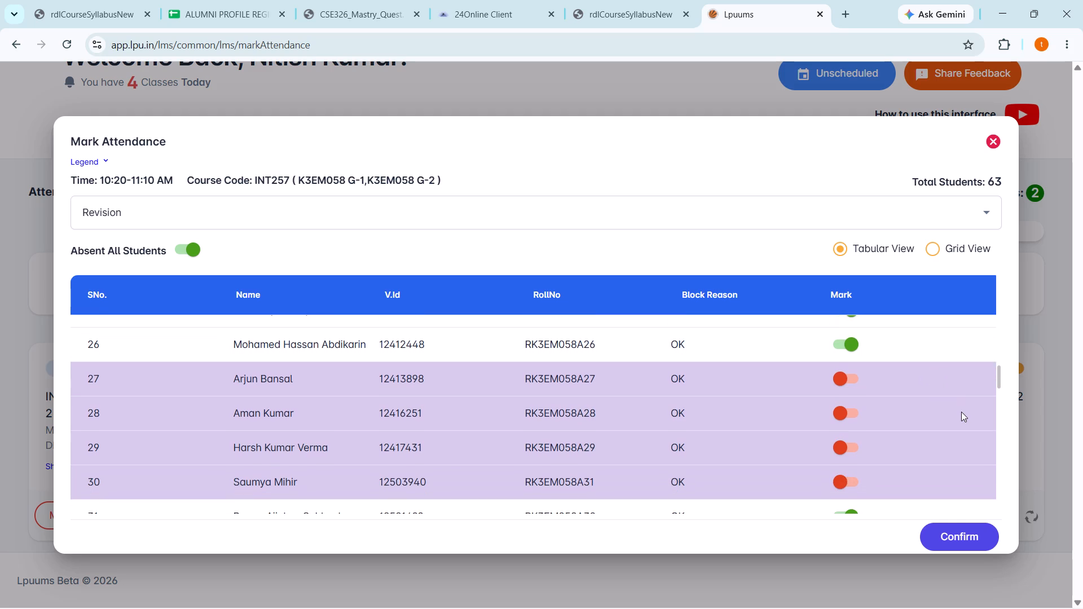
pyautogui.click(852, 412)
pyautogui.scroll(-1, 905, 425)
pyautogui.click(844, 433)
# Change the student with serial number 32 in the attendance list from absent to present.
pyautogui.scroll(-1, 909, 443)
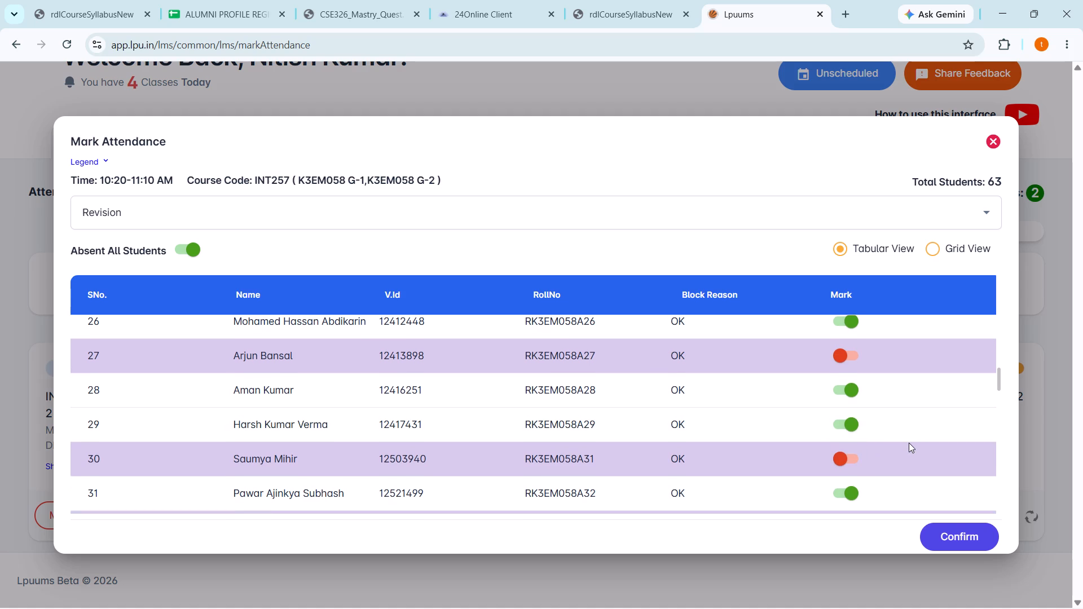
pyautogui.scroll(-3, 909, 443)
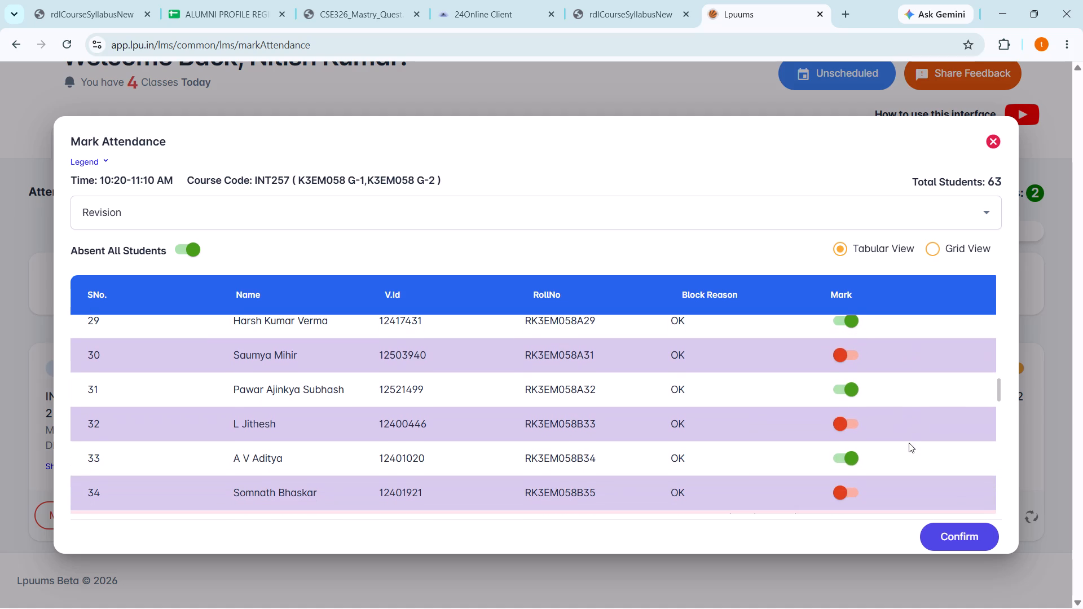
pyautogui.scroll(-1, 909, 443)
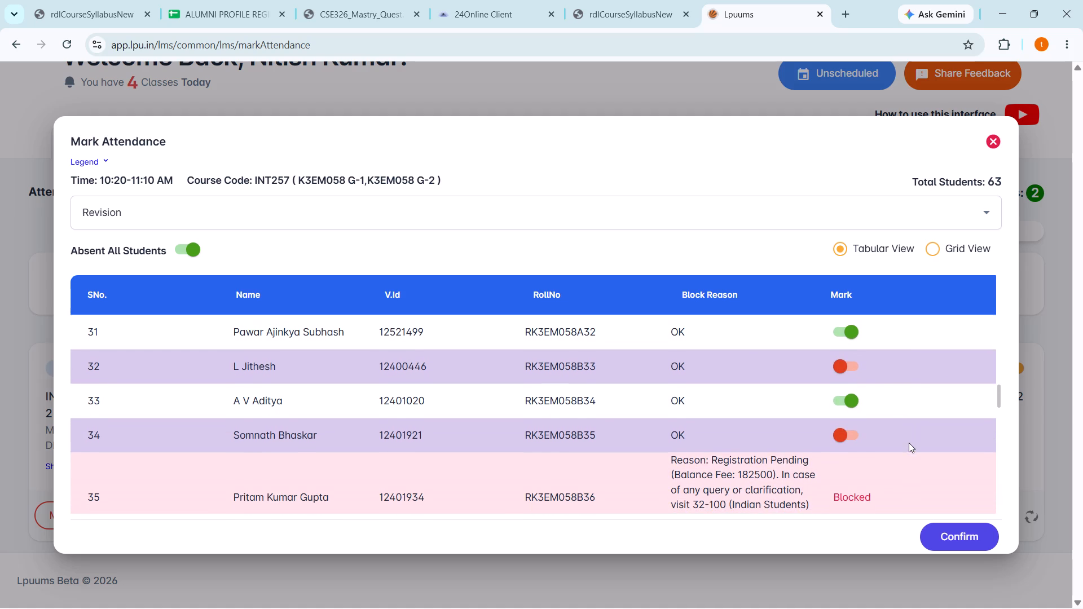
pyautogui.click(844, 360)
# Change the students with serial numbers 46, 48 and 52 from absent to present.
pyautogui.scroll(-1, 916, 423)
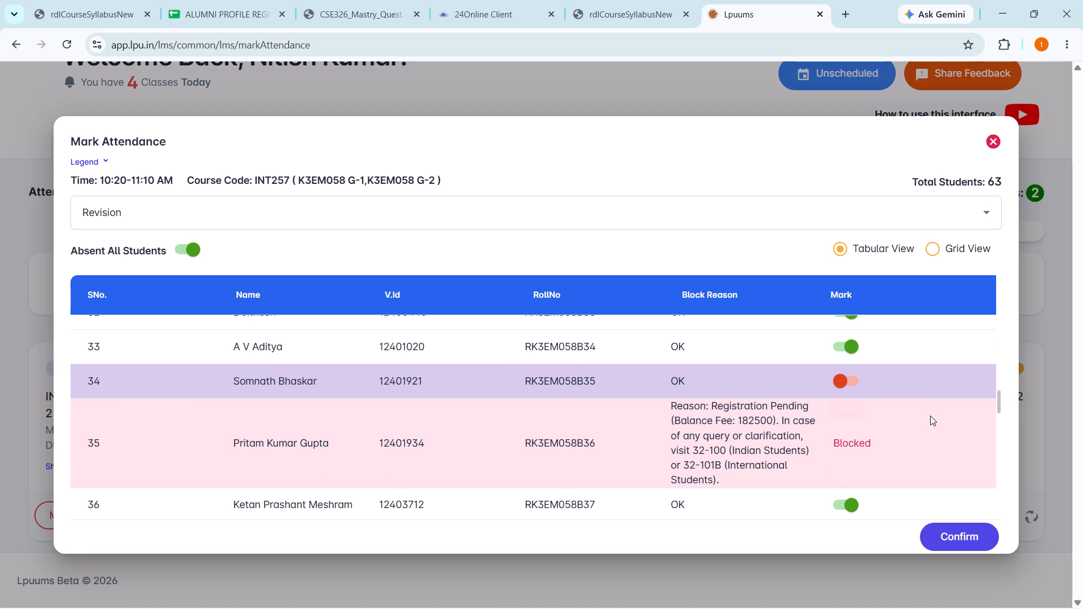
pyautogui.scroll(-4, 930, 416)
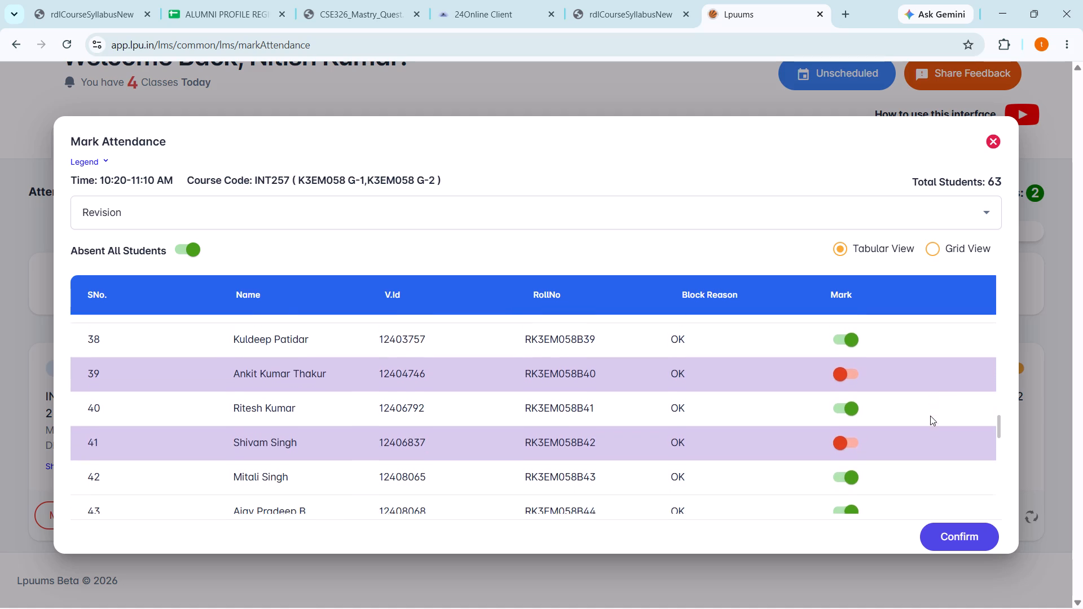
pyautogui.scroll(-2, 930, 416)
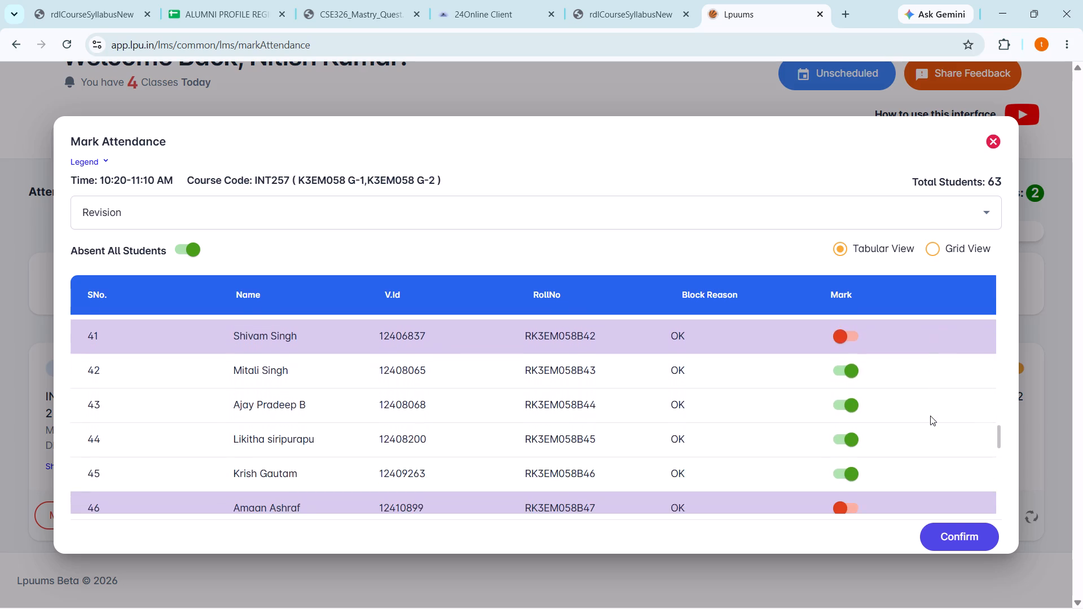
pyautogui.scroll(-2, 930, 416)
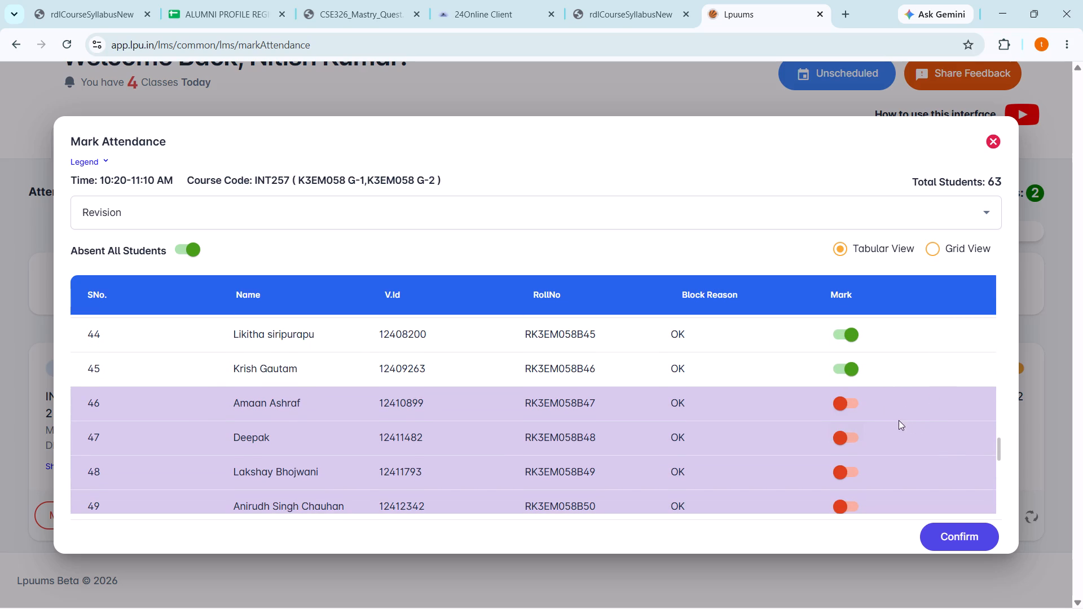
pyautogui.click(843, 405)
pyautogui.scroll(-1, 892, 439)
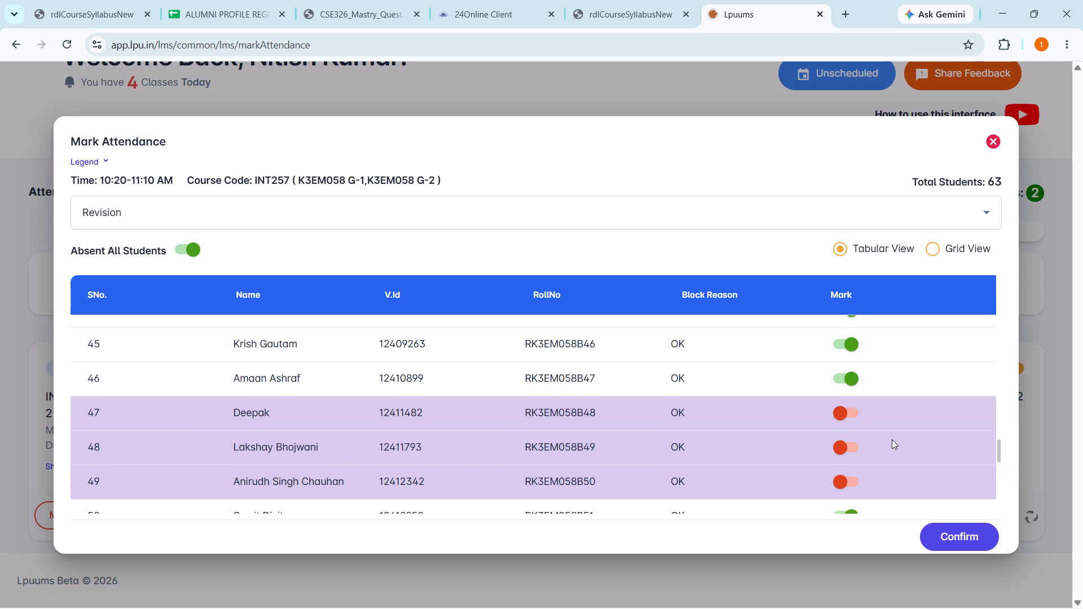
pyautogui.scroll(-1, 892, 439)
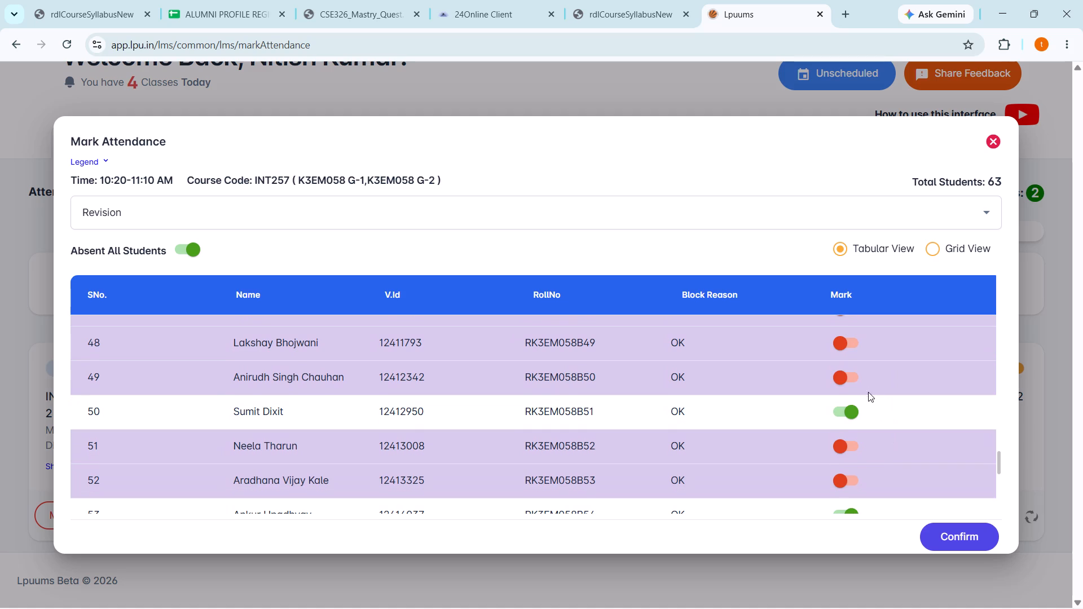
pyautogui.click(835, 342)
pyautogui.scroll(-1, 914, 443)
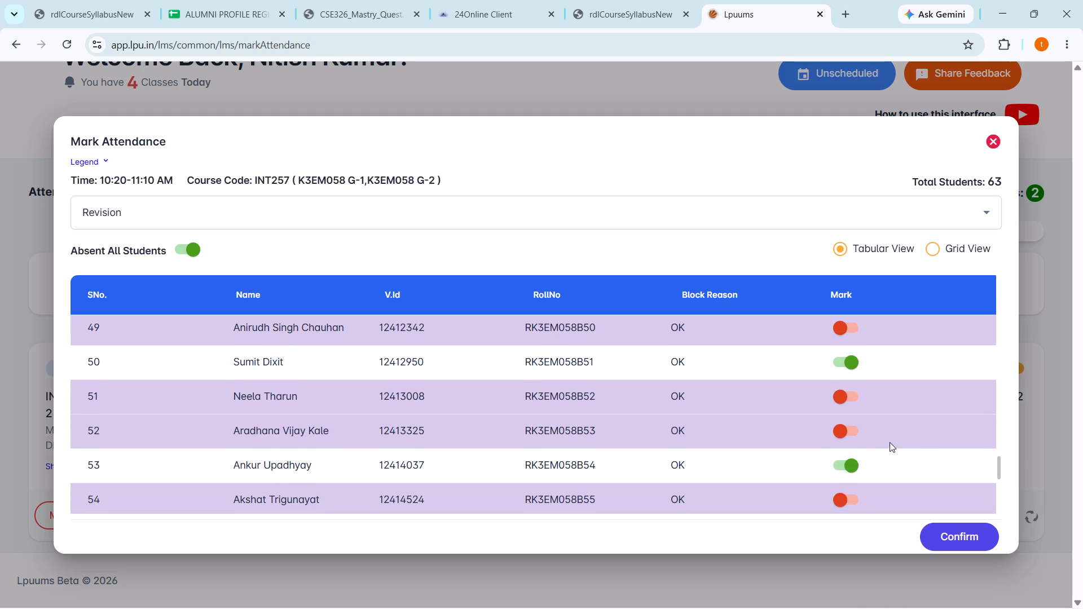
pyautogui.click(845, 430)
# Check the remaining marks to the end of the list, then change serial number 27 from absent to present.
pyautogui.scroll(-2, 881, 444)
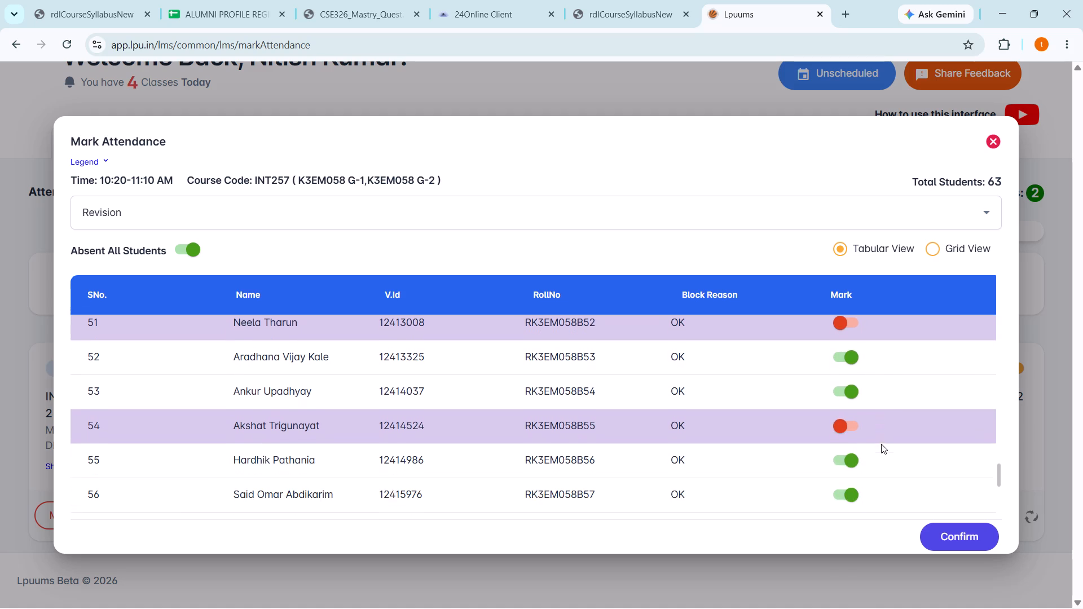
pyautogui.scroll(-5, 881, 444)
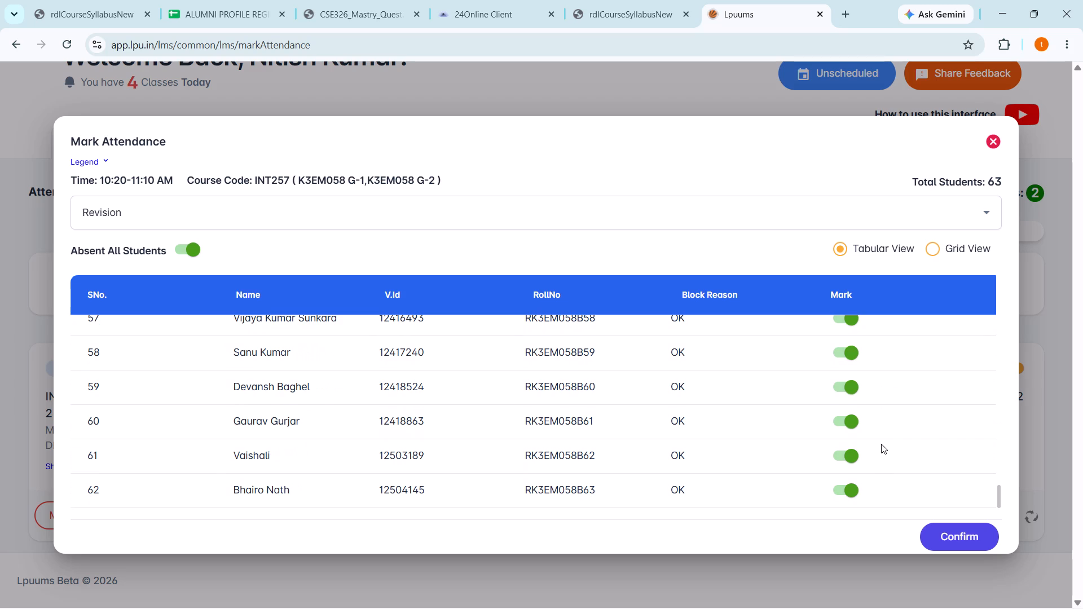
pyautogui.scroll(11, 881, 444)
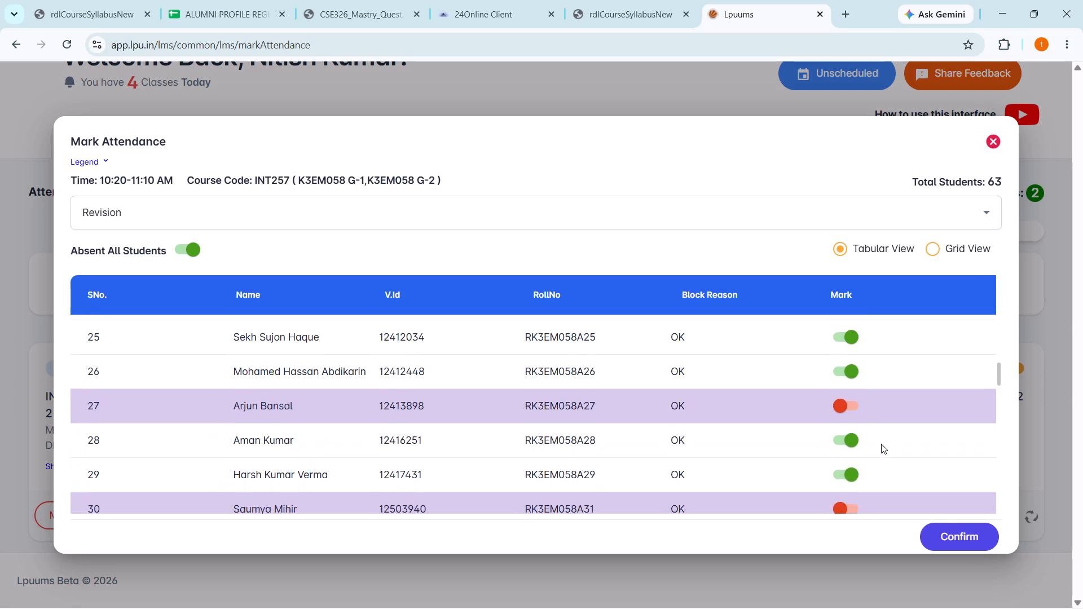
pyautogui.scroll(1, 881, 444)
pyautogui.click(848, 449)
# Change the students with serial numbers 11 and 6 from absent to present.
pyautogui.scroll(5, 887, 437)
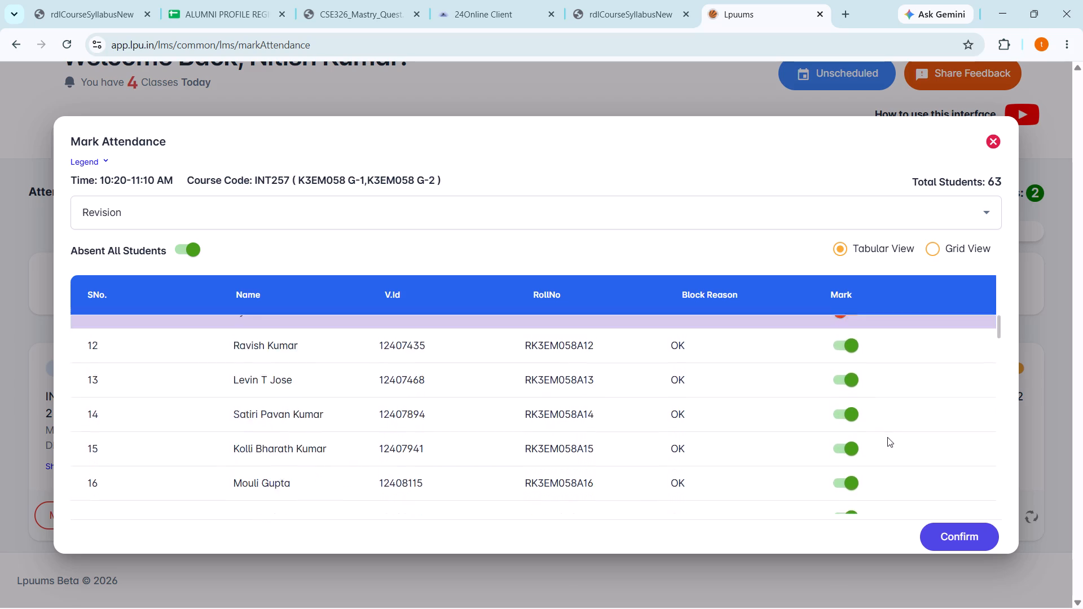
pyautogui.scroll(1, 887, 437)
pyautogui.click(841, 451)
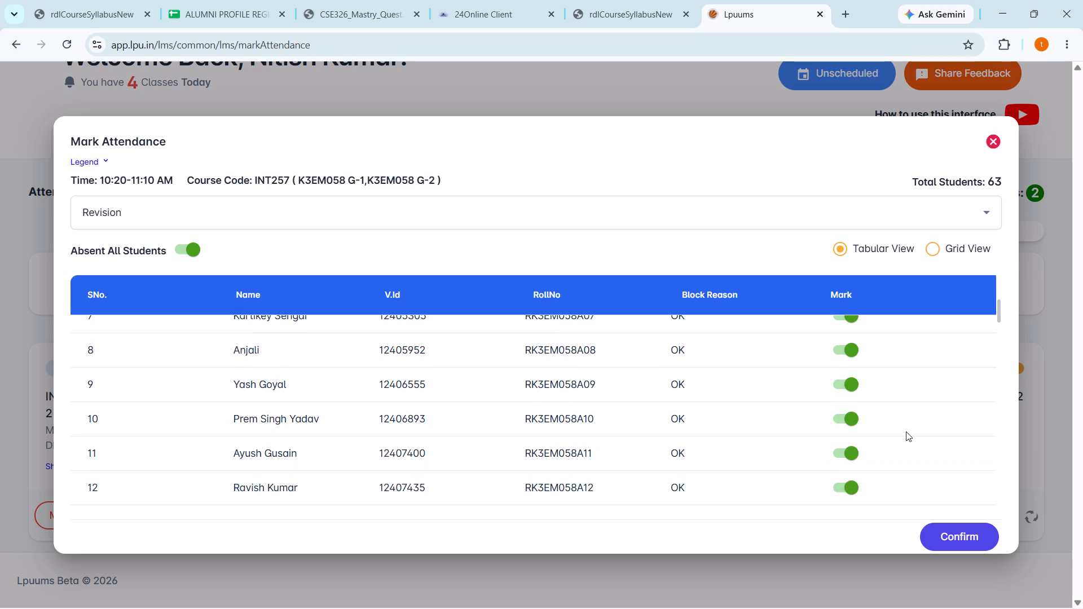
pyautogui.scroll(3, 906, 431)
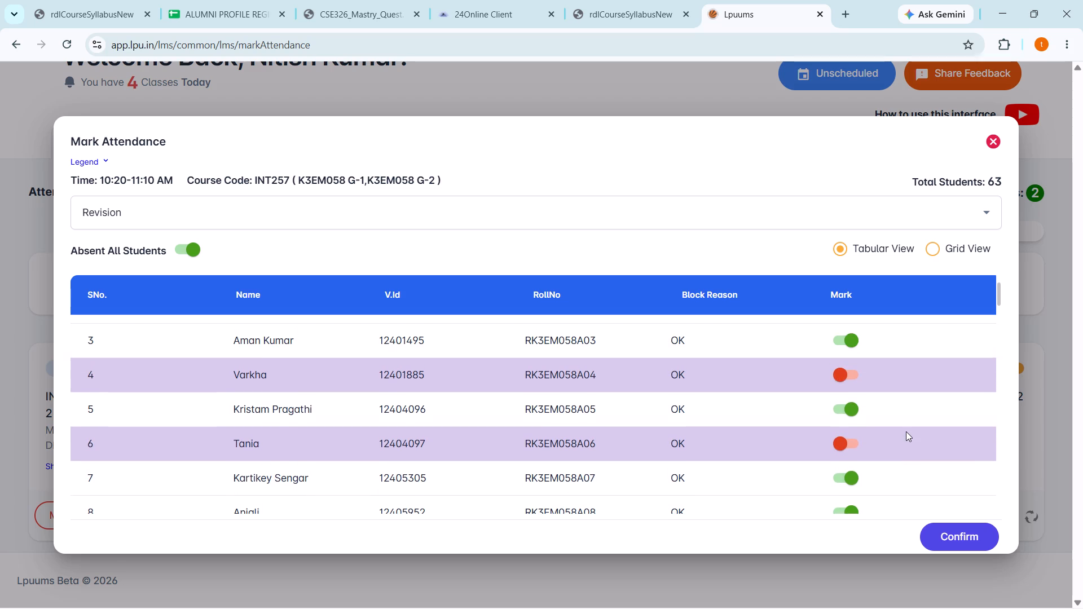
pyautogui.click(842, 442)
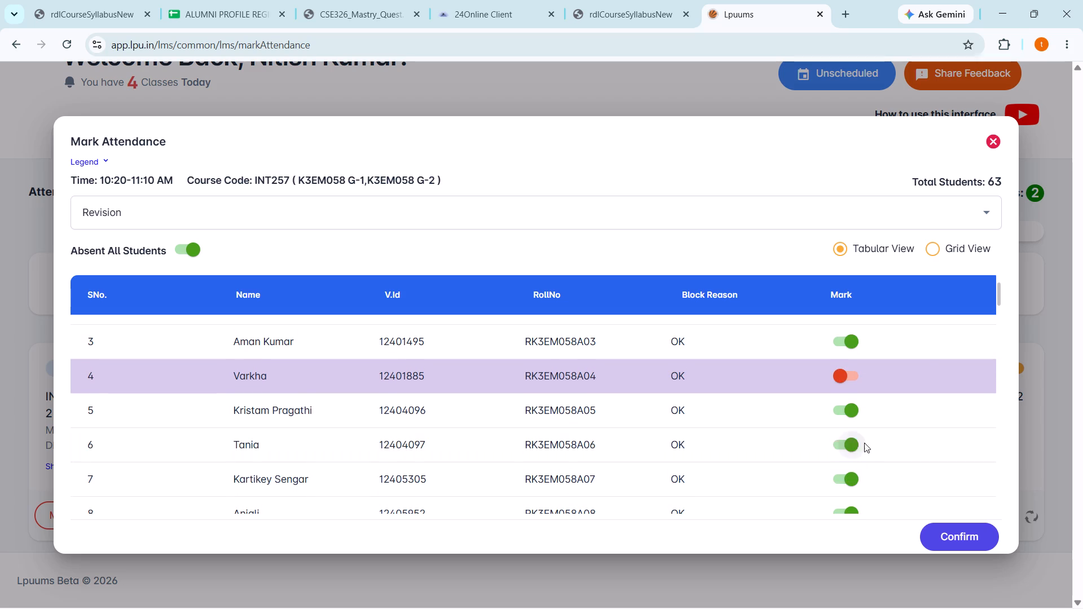
# Confirm the marked attendance and try to save it with a head count of 51.
pyautogui.scroll(4, 909, 434)
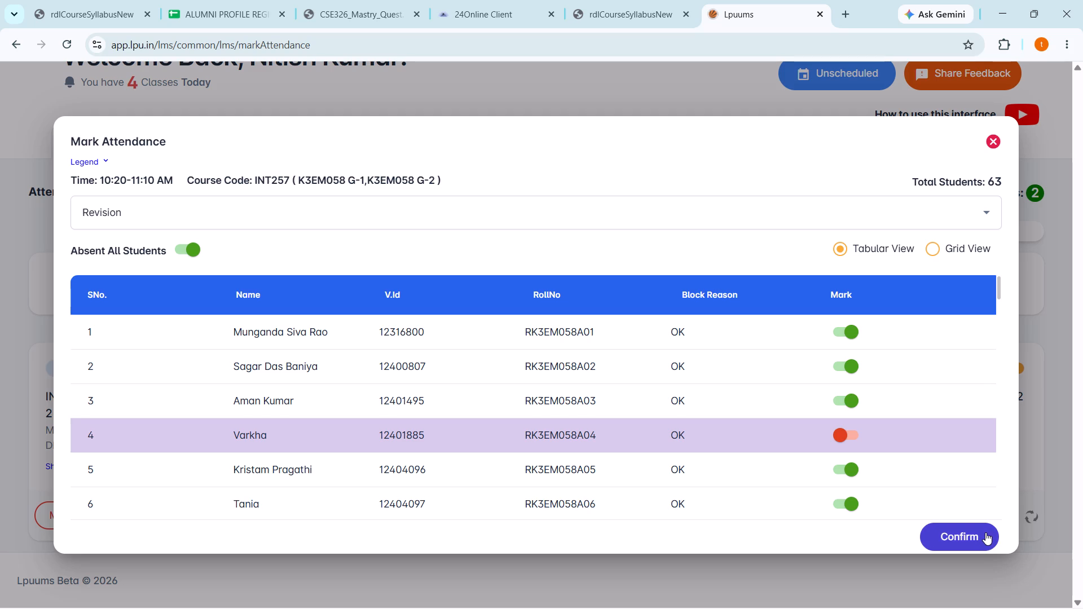
pyautogui.click(957, 532)
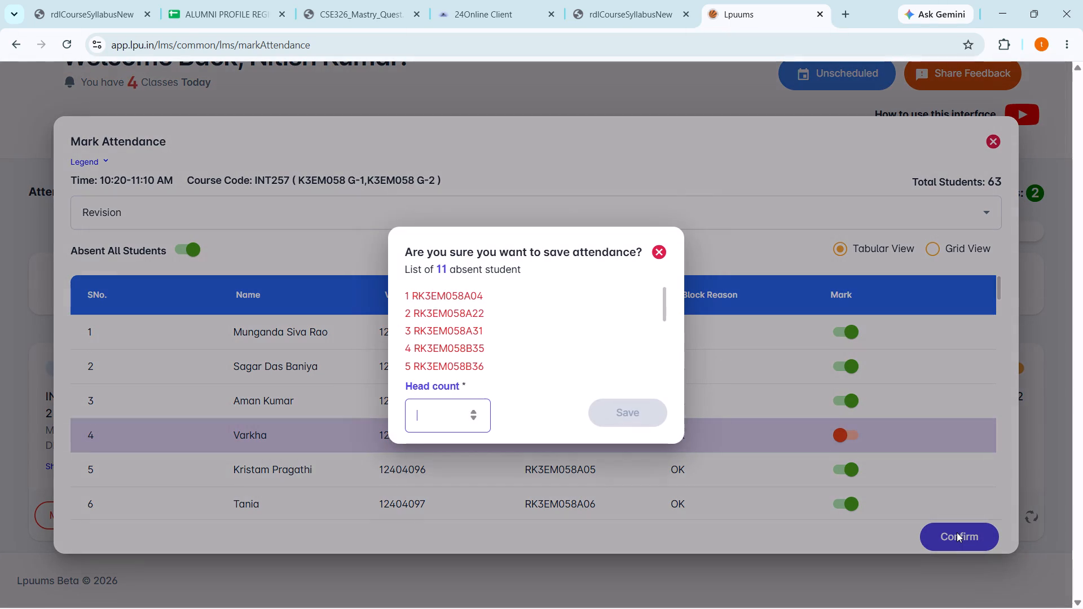
pyautogui.write('51')
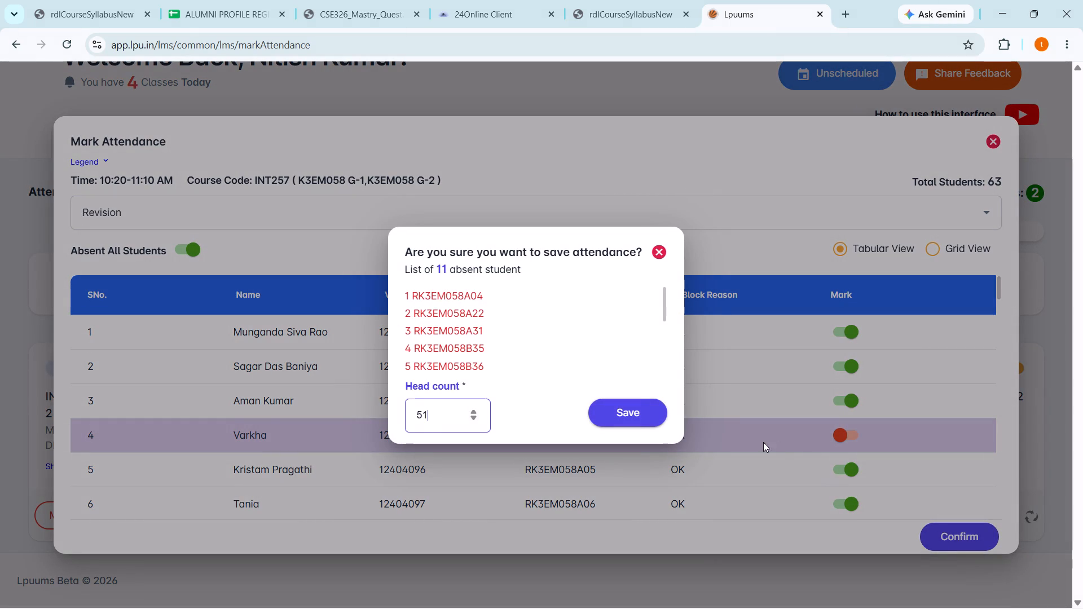
pyautogui.click(636, 400)
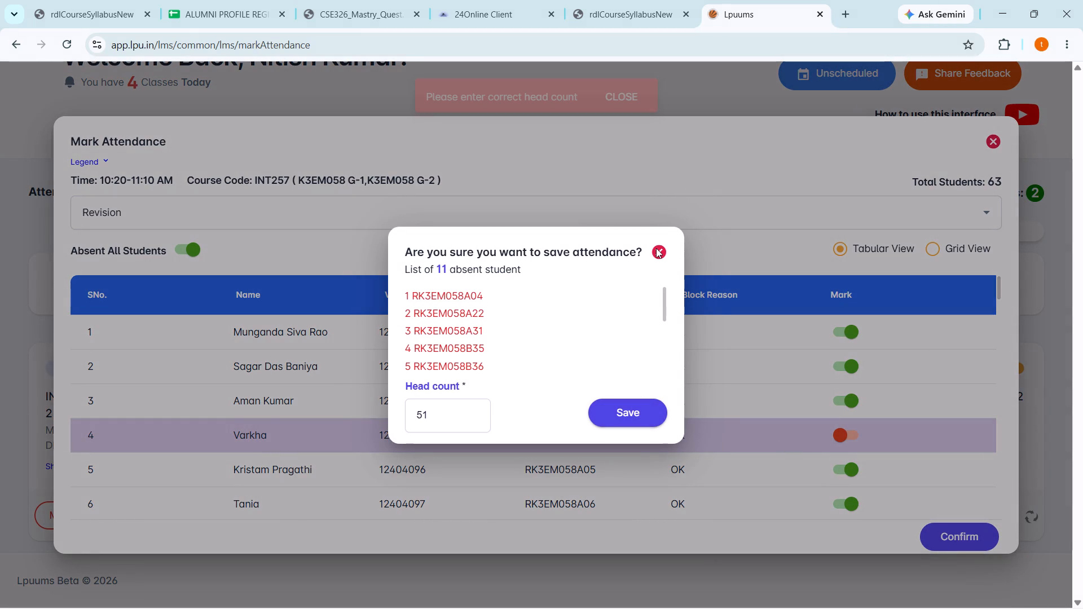
# Correct the head count to 52 and save the attendance.
pyautogui.click(431, 414)
pyautogui.press('BackSpace')
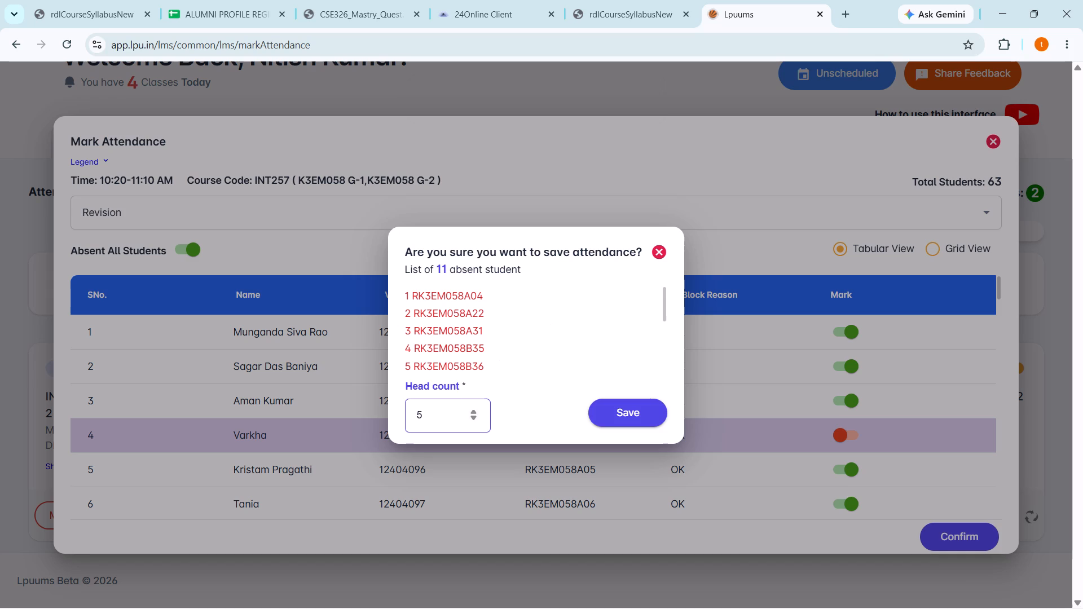
pyautogui.press('2')
pyautogui.click(614, 406)
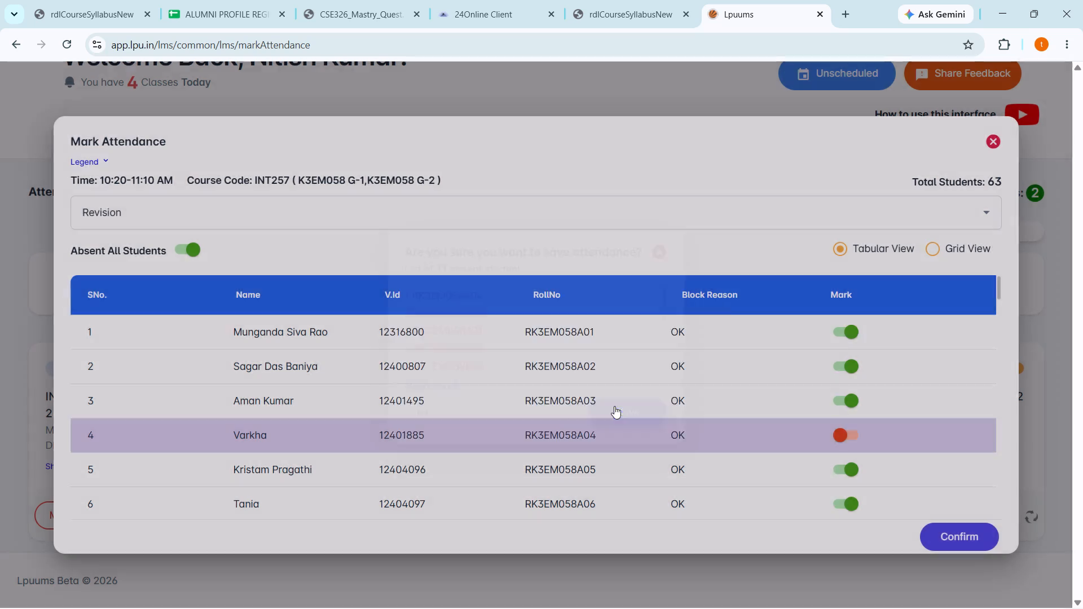